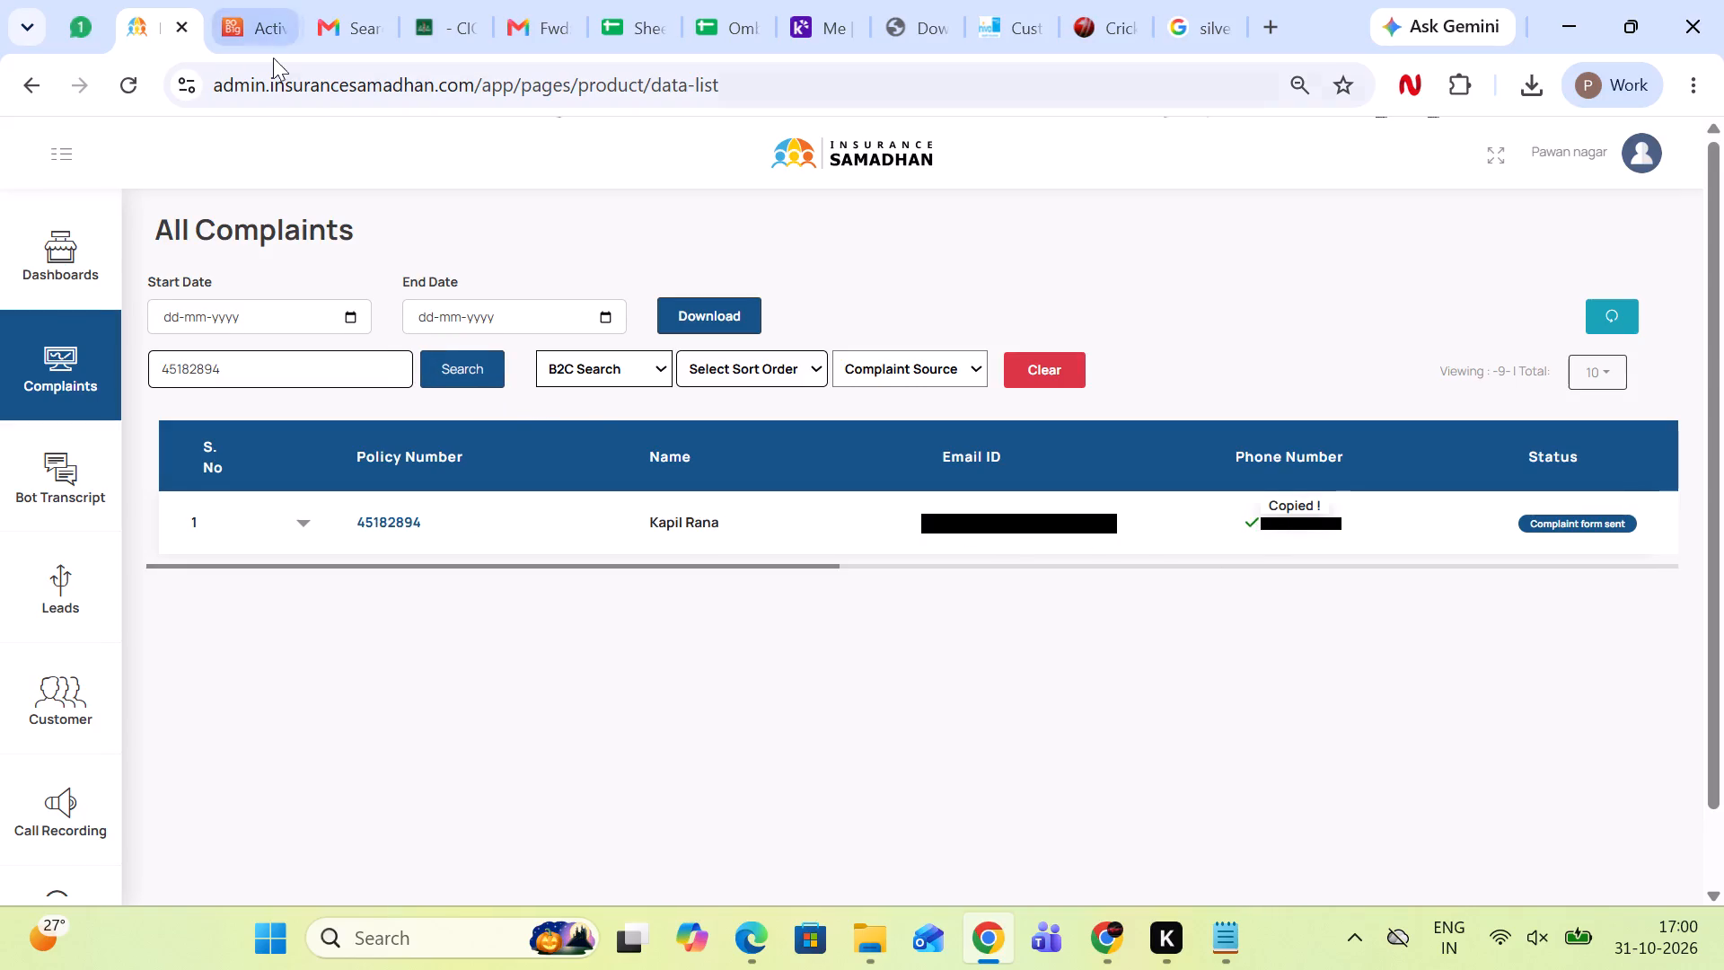
left_click(283, 0)
double_click(867, 261)
key("ctrl+v")
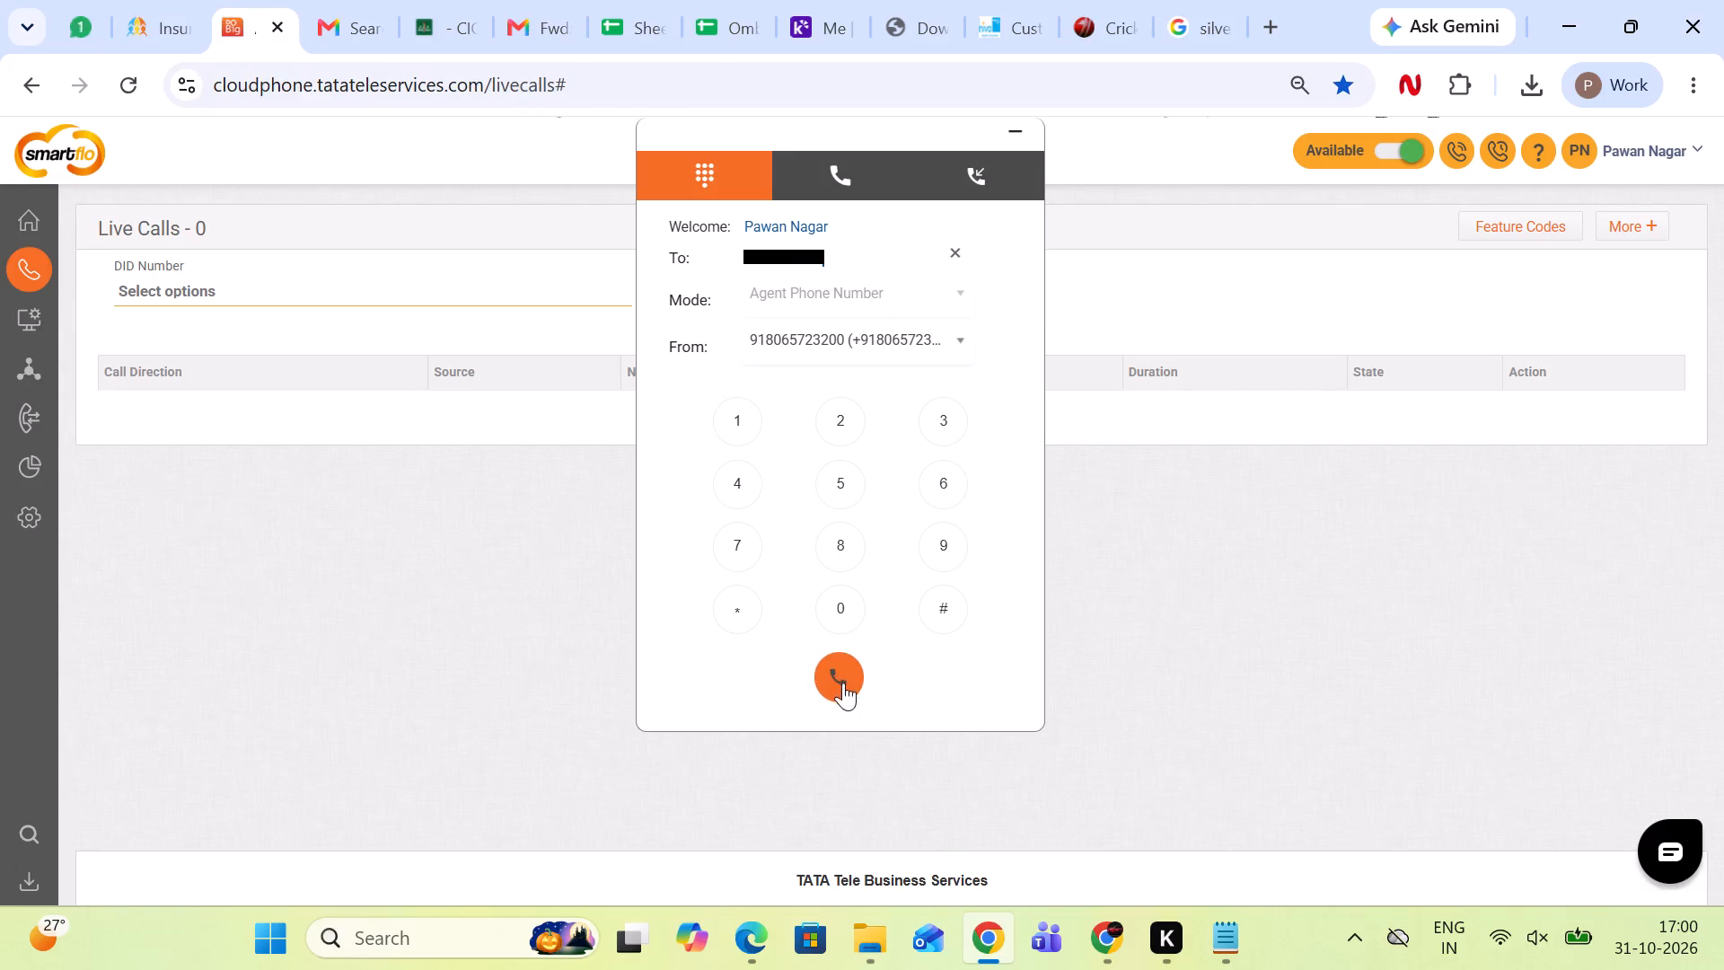
left_click(843, 683)
left_click(161, 0)
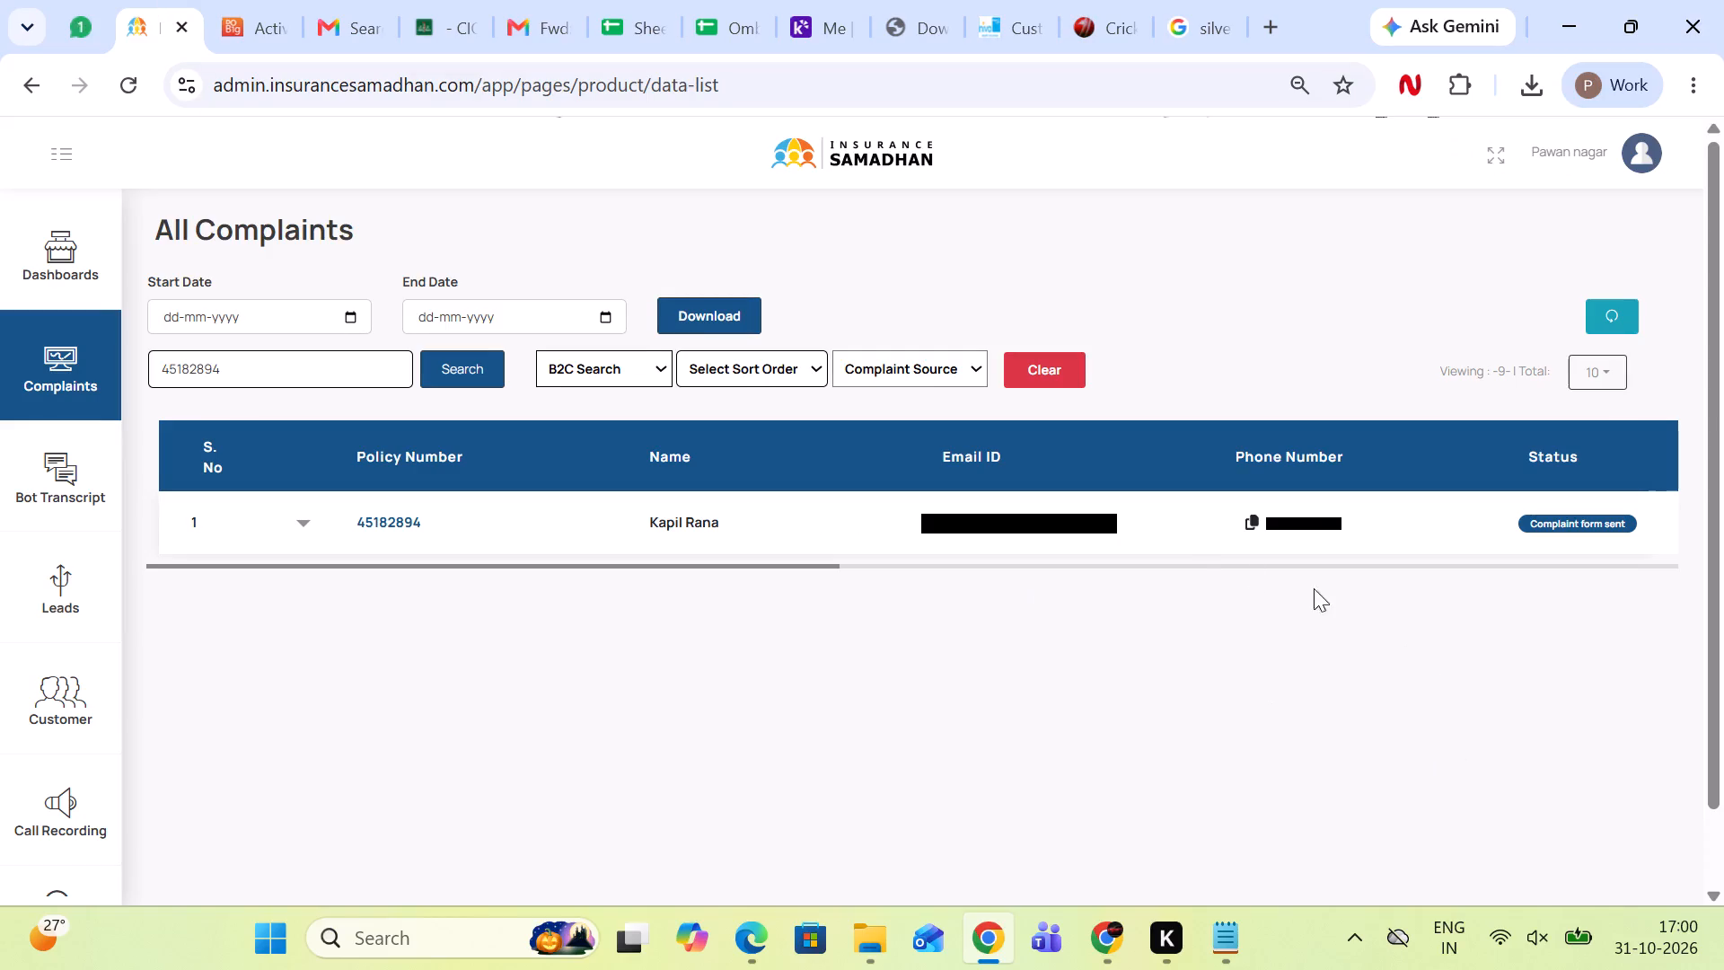
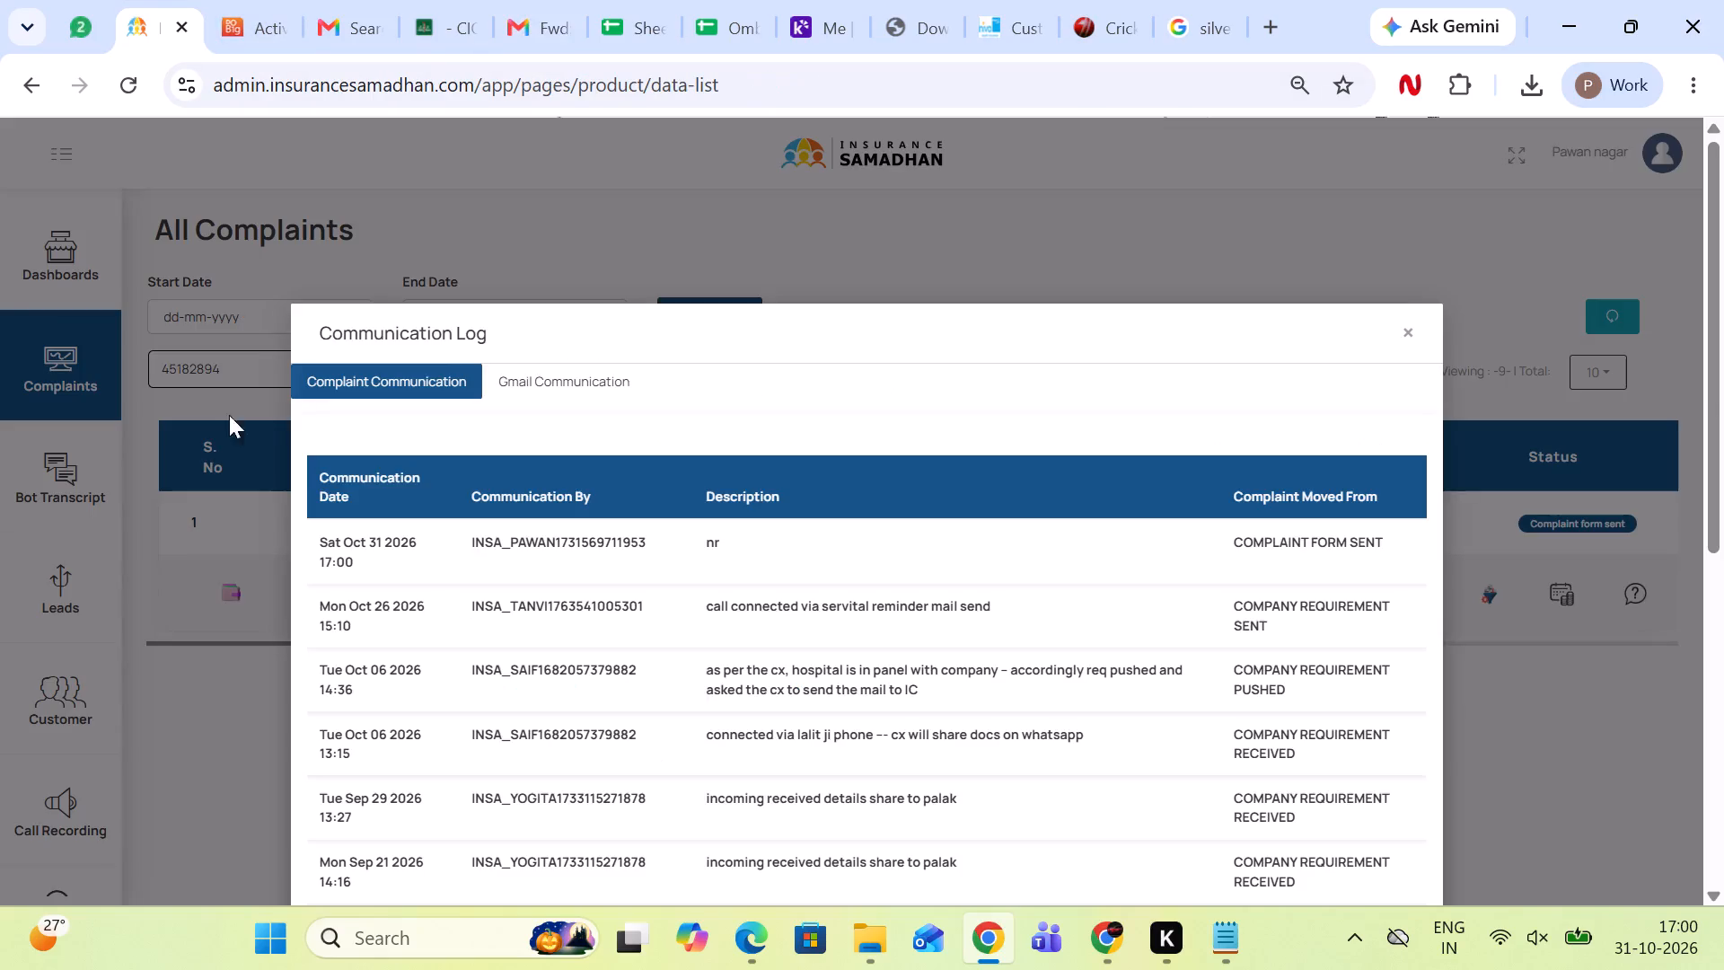
left_click(212, 397)
double_click(283, 365)
key("ctrl+v")
key("BackSpace")
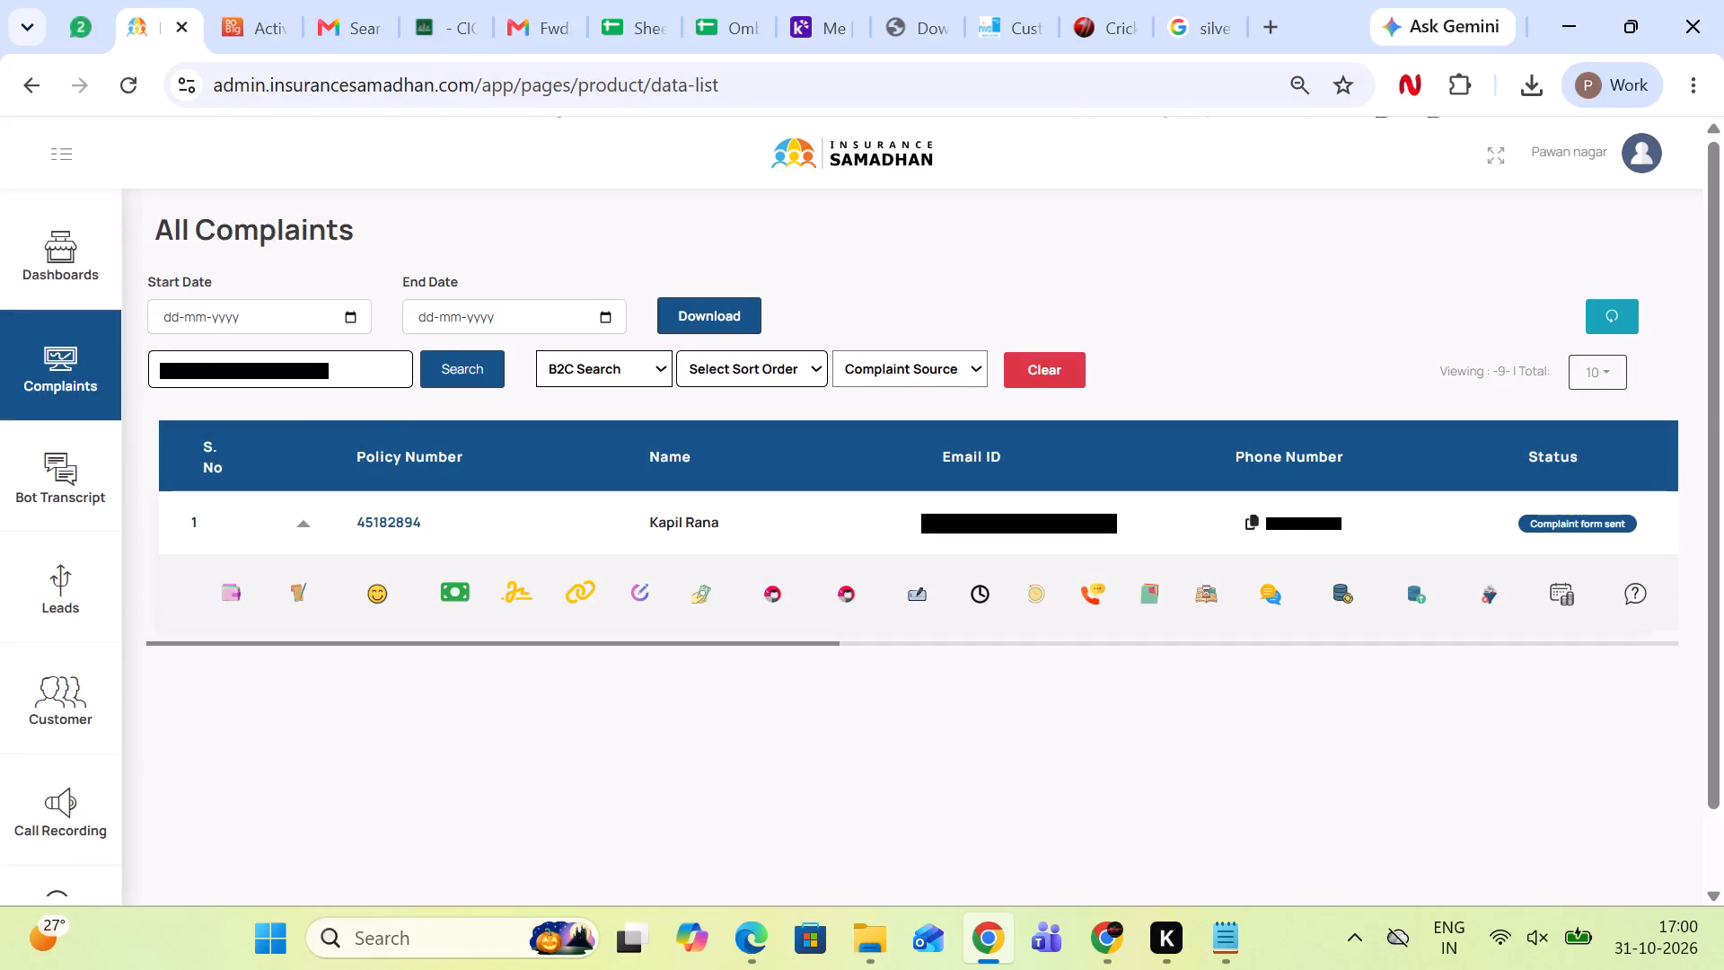
key("Return")
scroll(1073, 532, "down", 2)
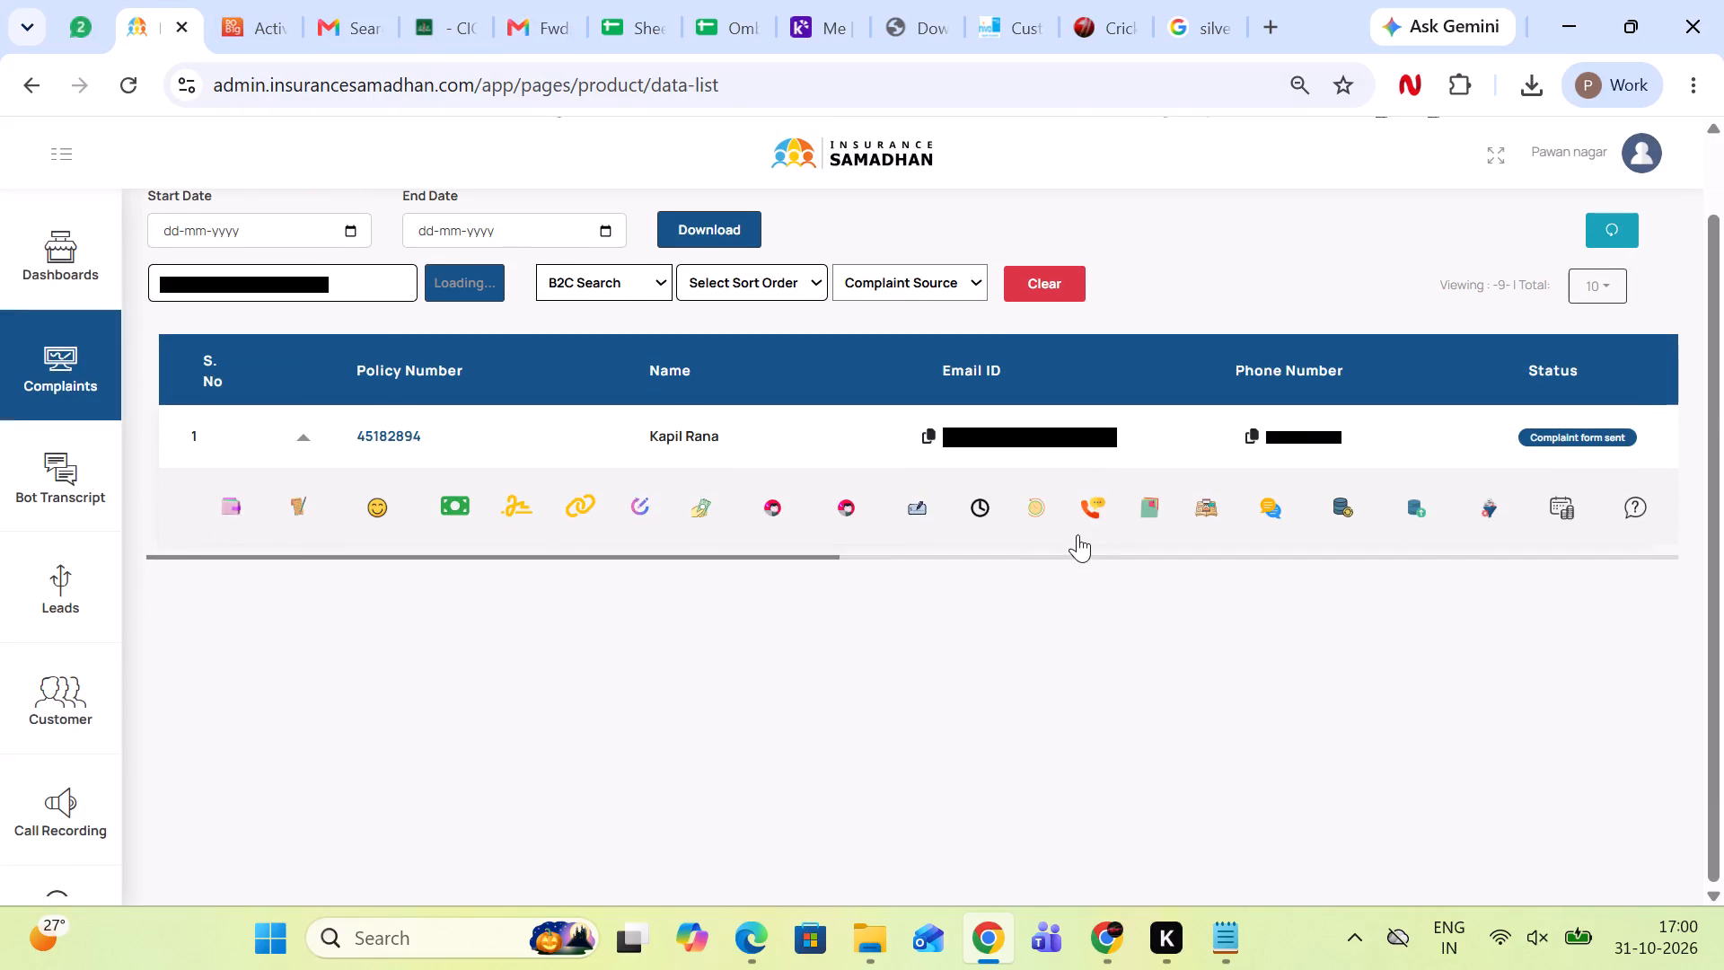
scroll(895, 574, "up", 2)
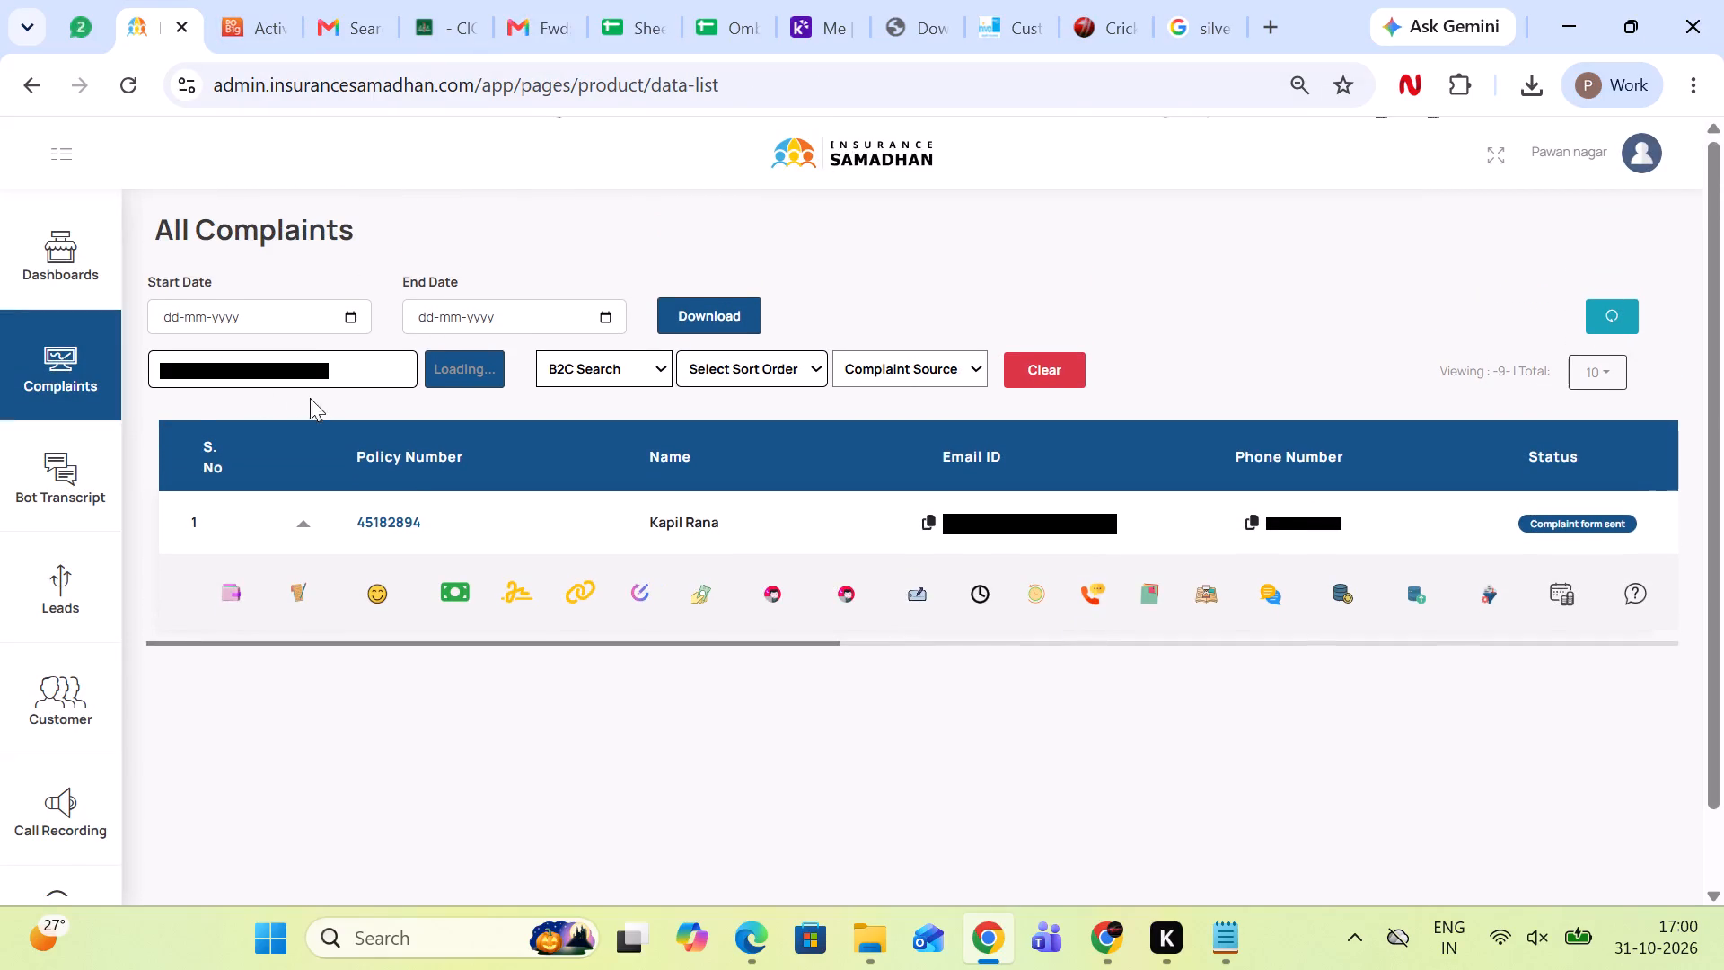
double_click(367, 368)
key("ctrl+a")
key("ctrl+x")
key("ctrl+v")
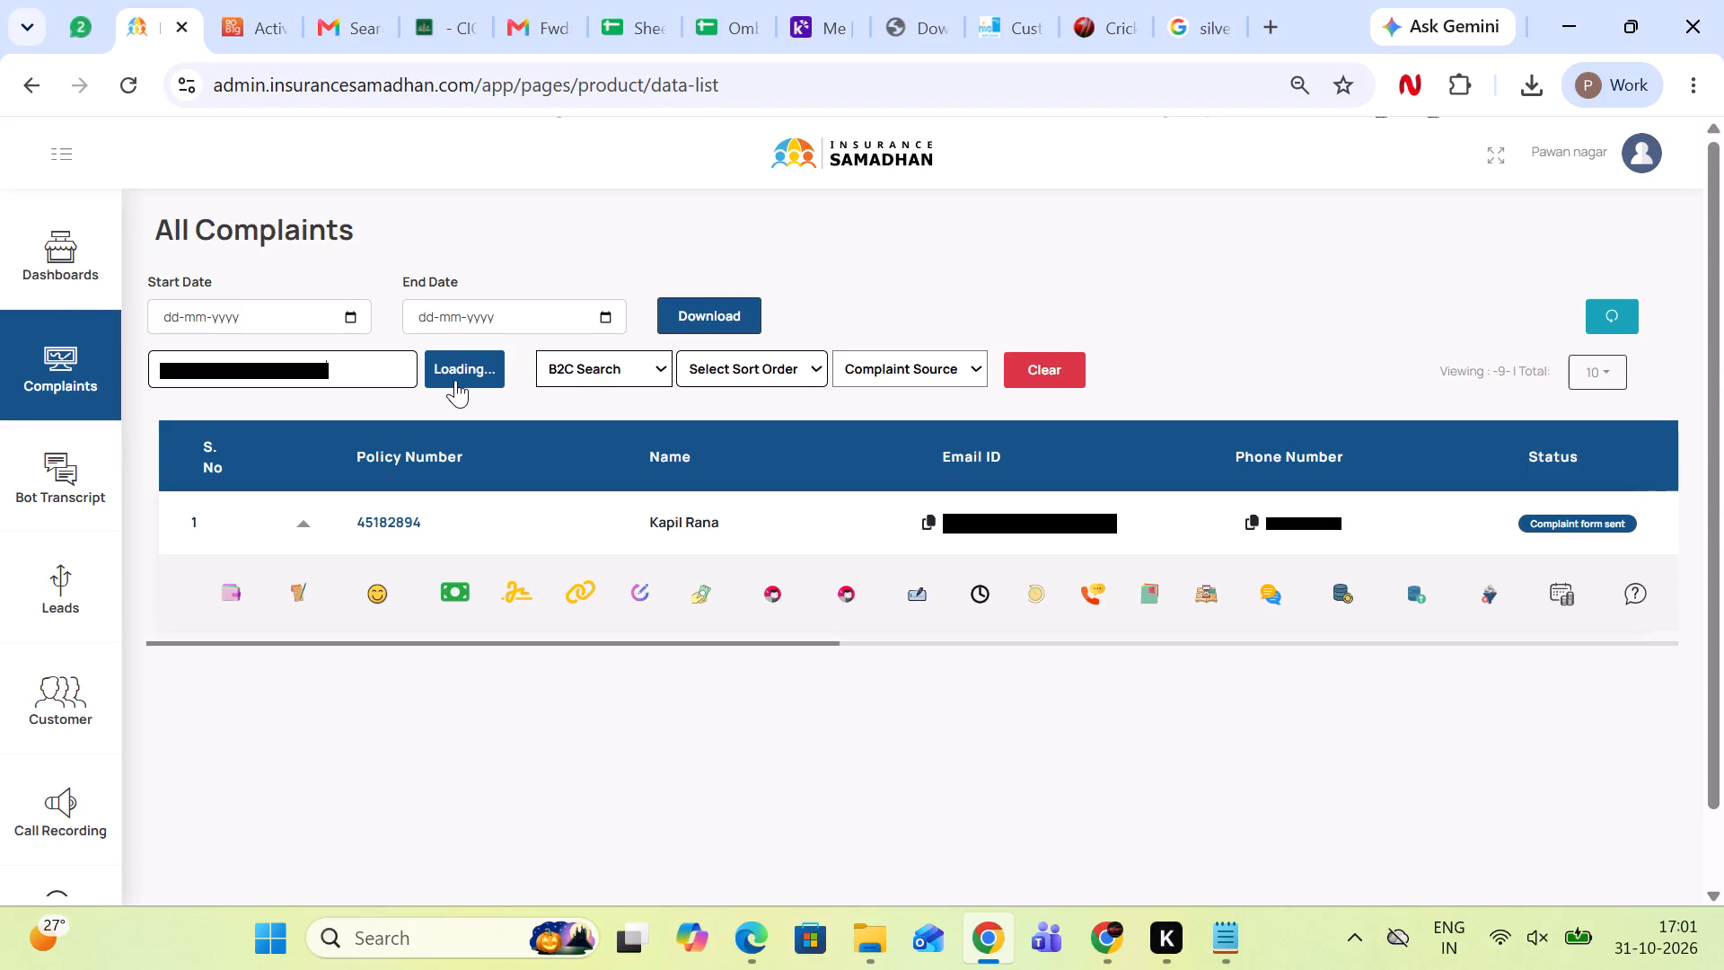
Run the B2C search in All Complaints with the customer detail already entered as the search term.
left_click(455, 380)
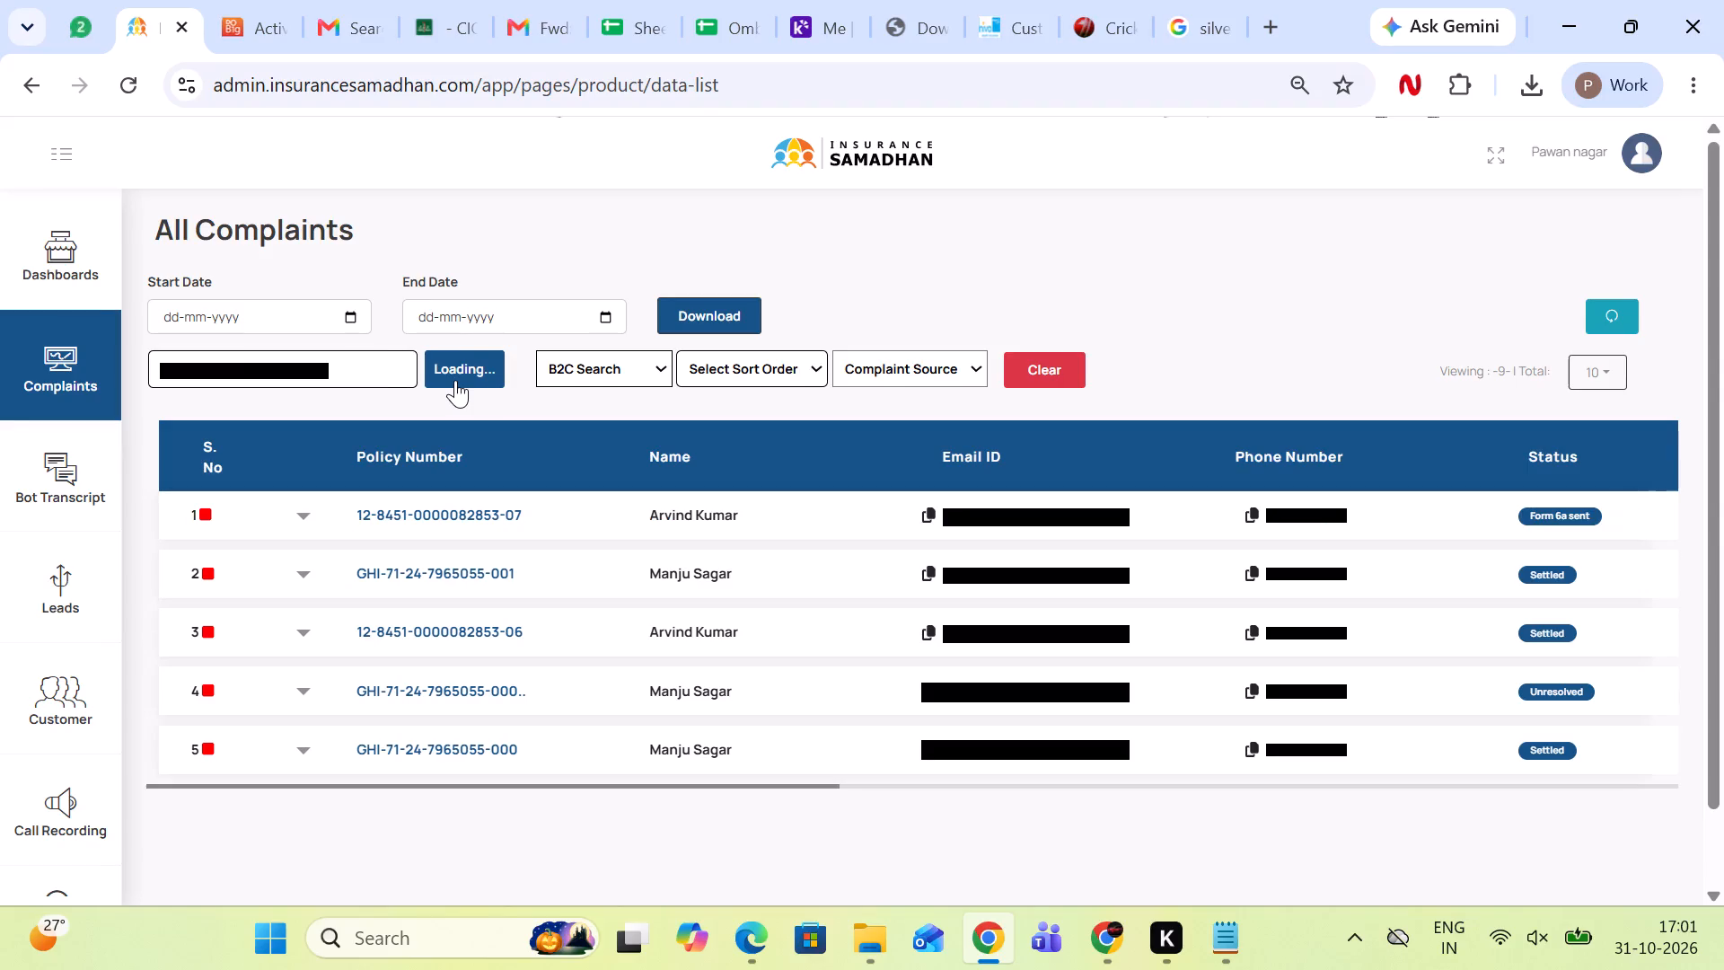
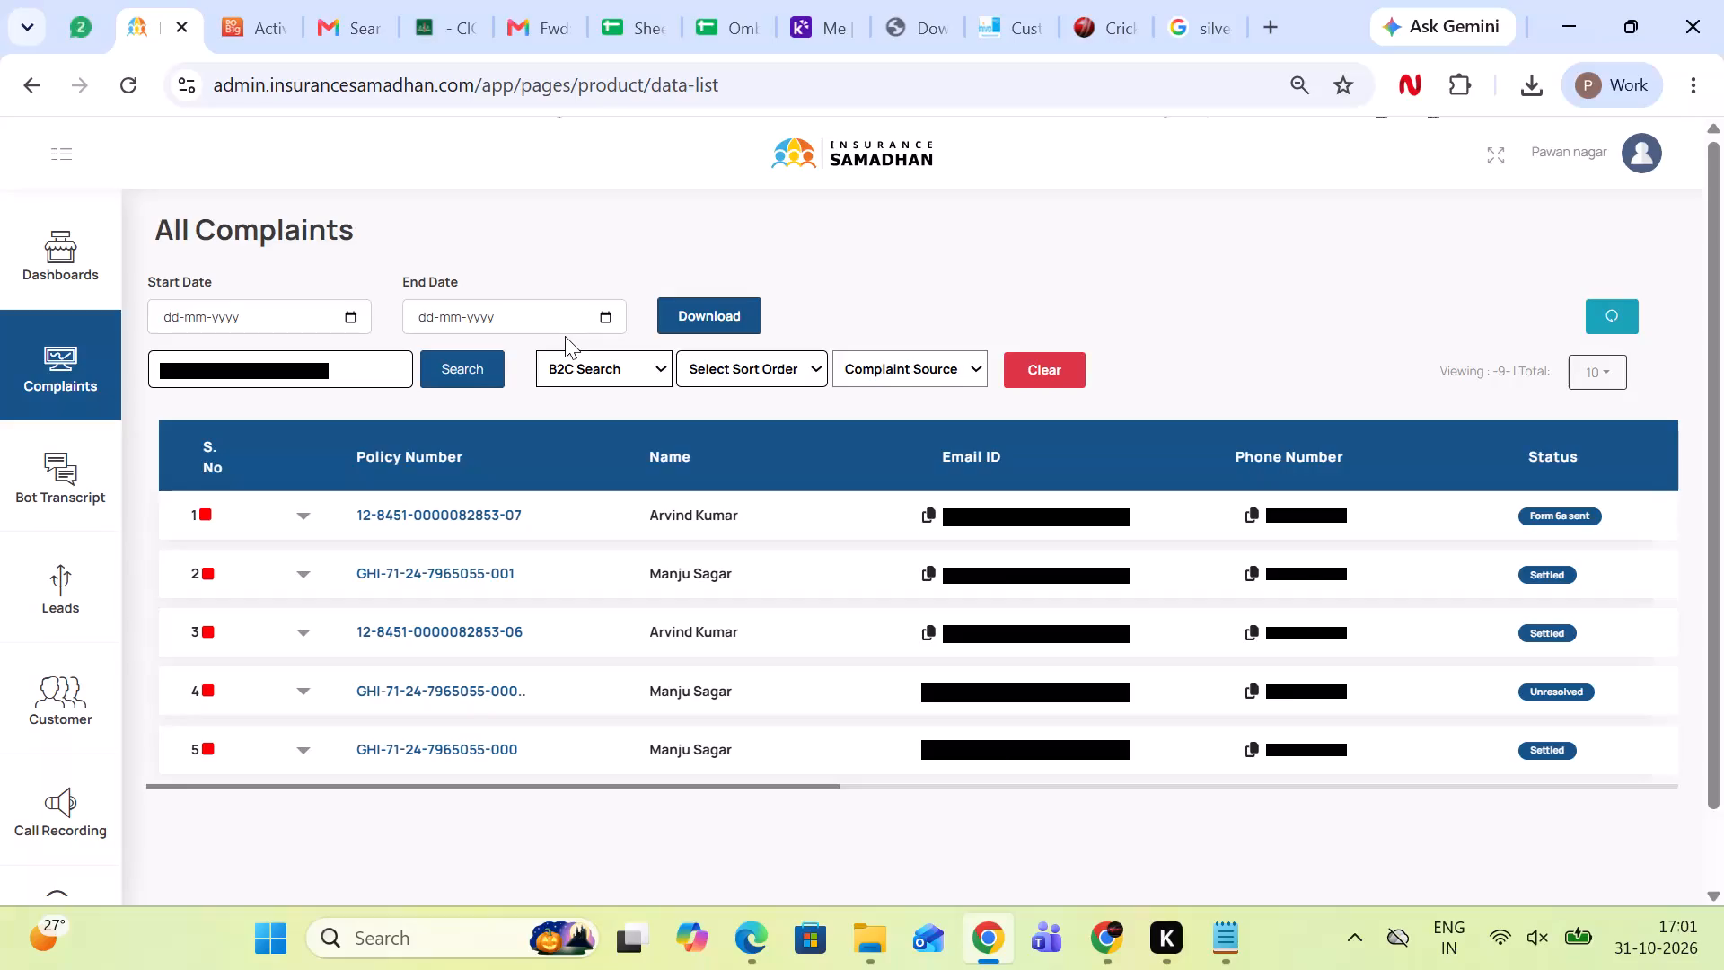
Check the customer's forwarded "No response ombudsman" email in Gmail, and return to the All Complaints list in the admin portal.
left_click(576, 0)
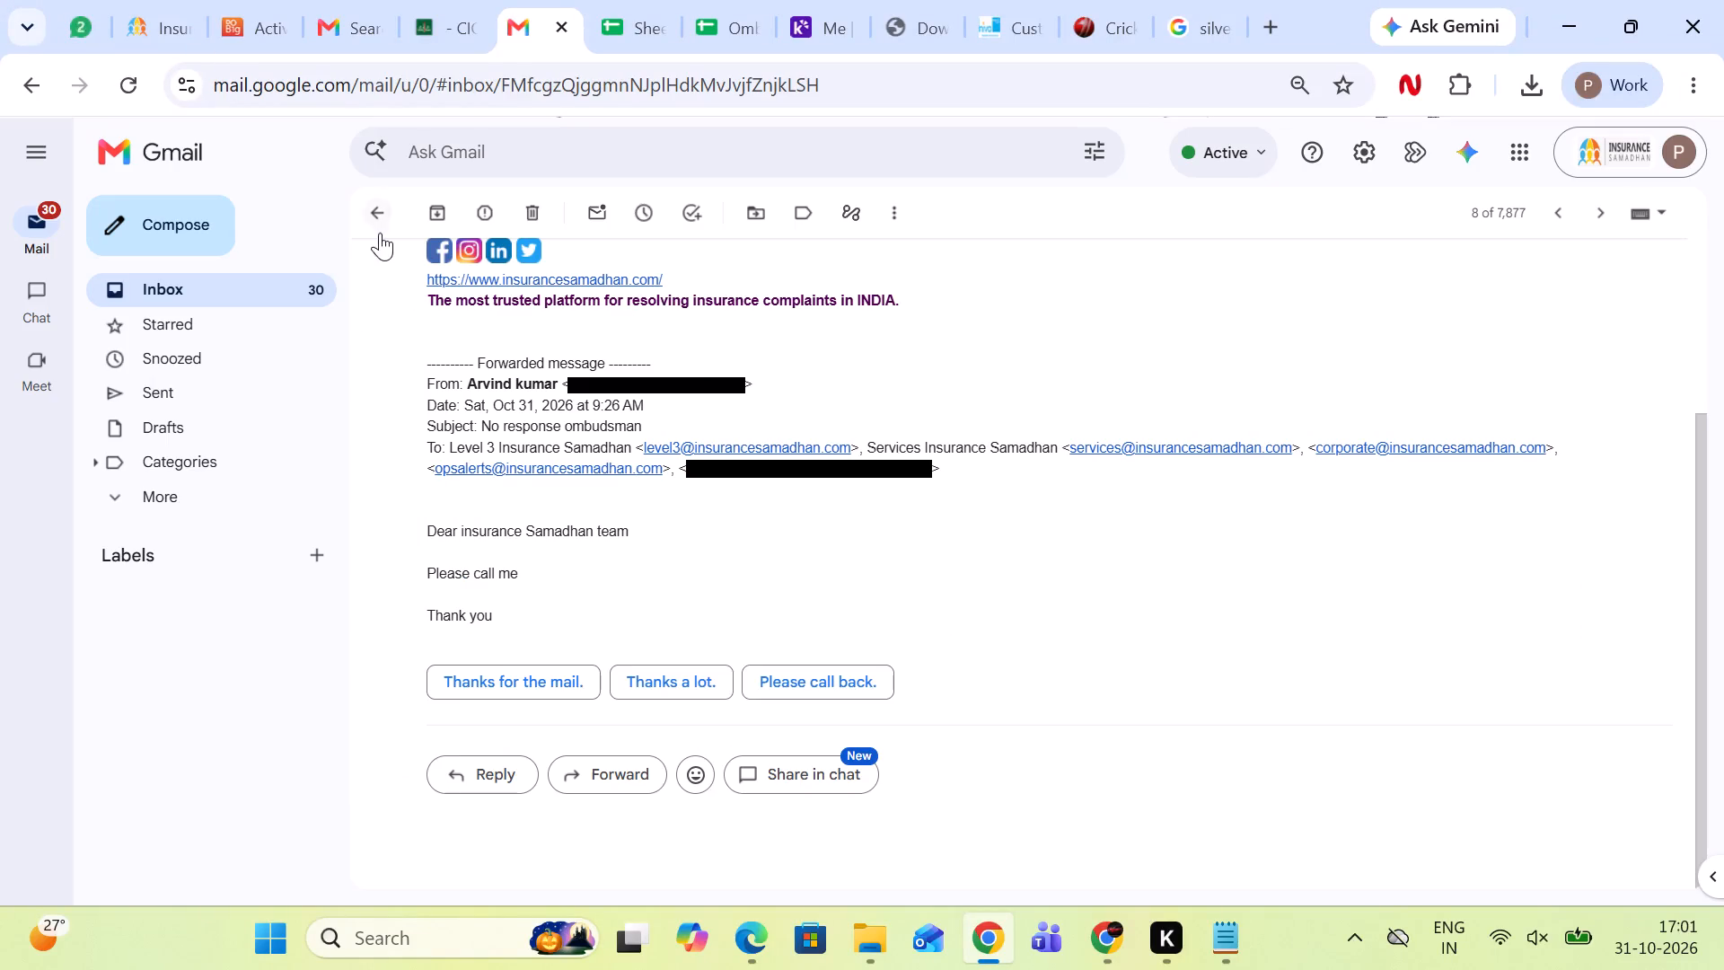
left_click(179, 0)
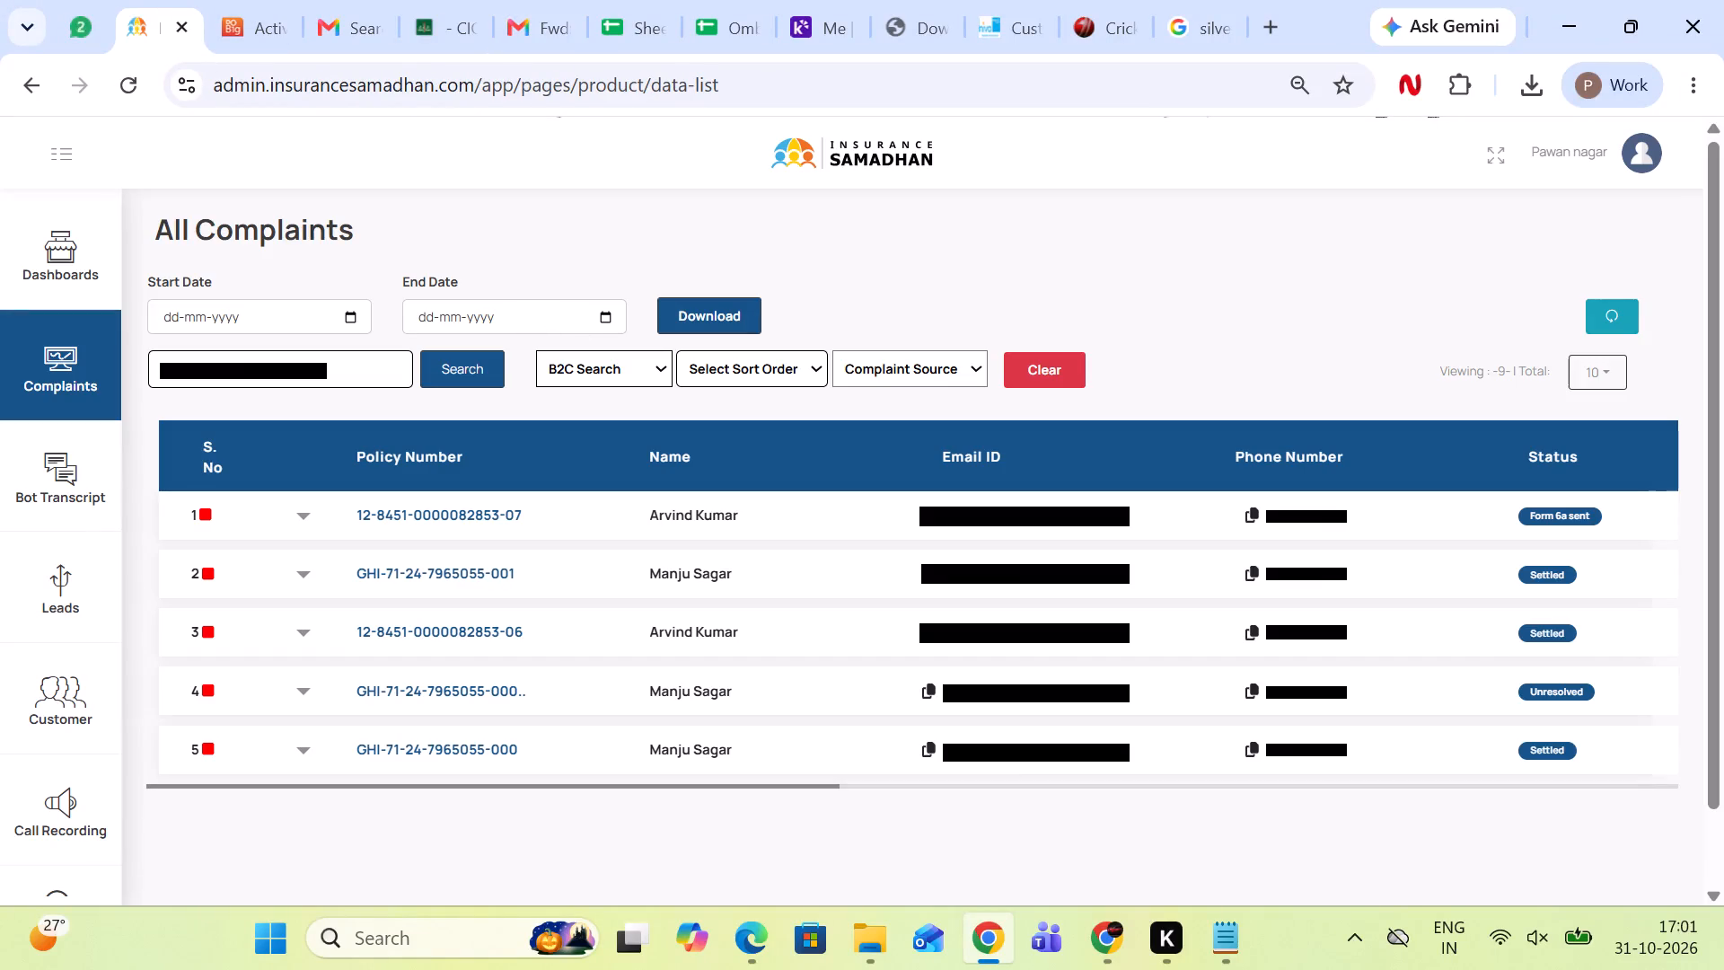
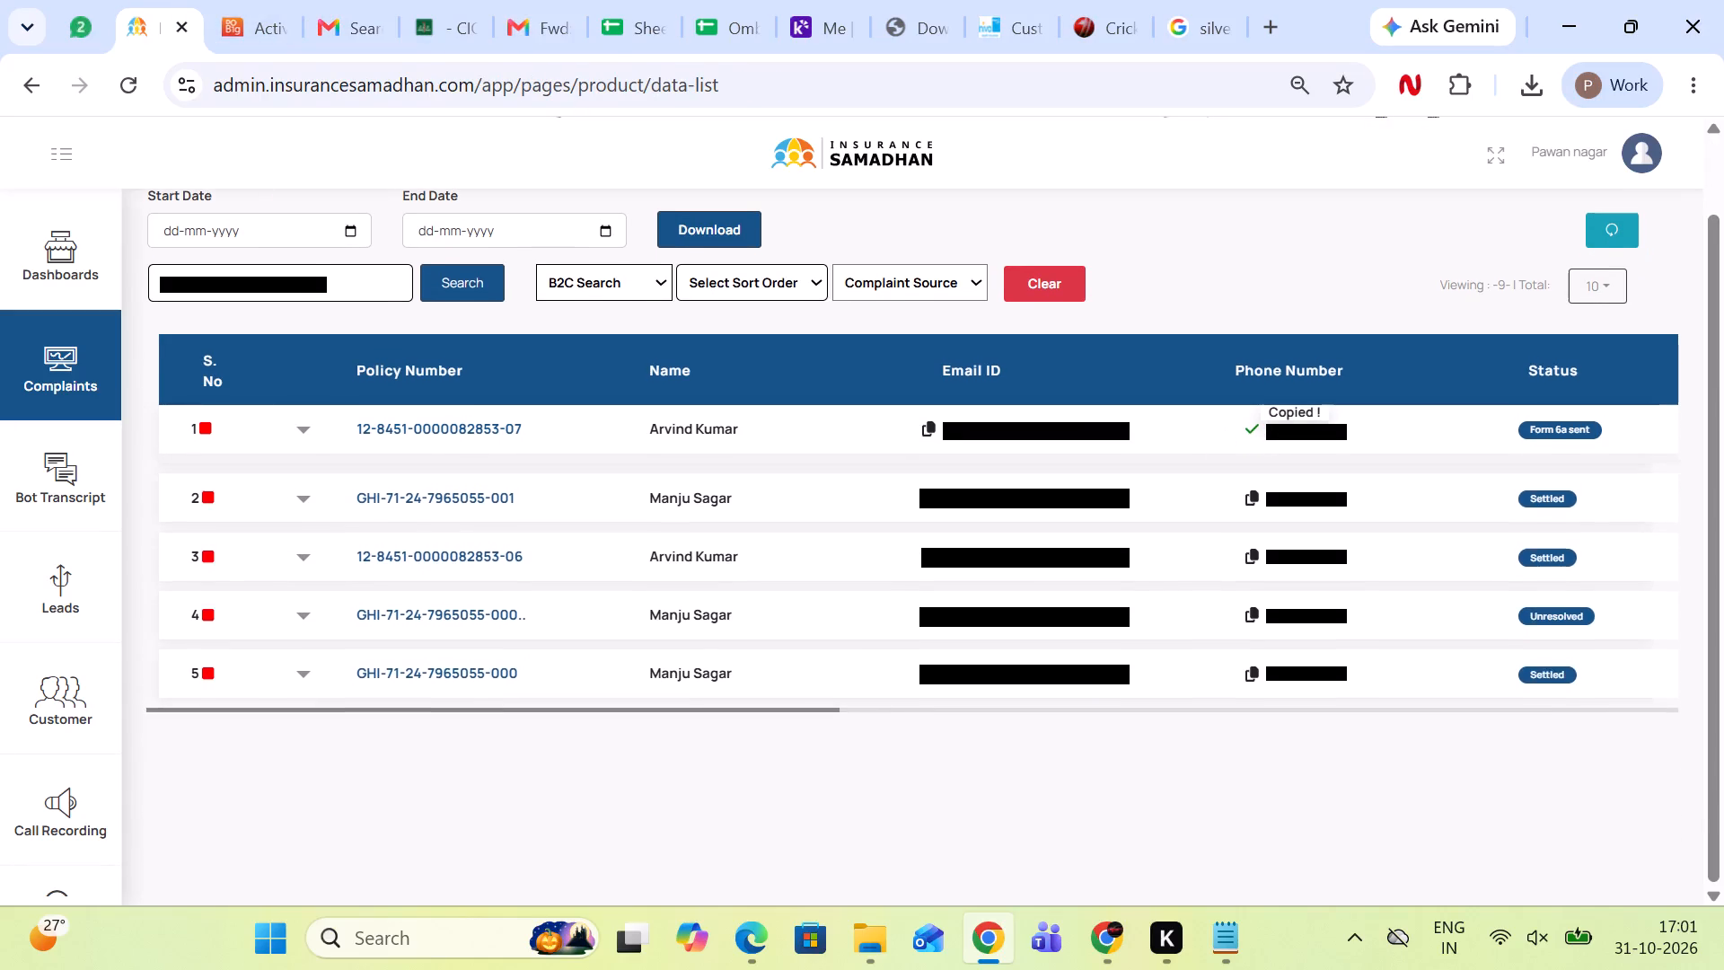
Switch to the Smartflo dialer, replace the number with the copied customer phone number, place the call, and return to the complaints list.
left_click(240, 0)
double_click(864, 255)
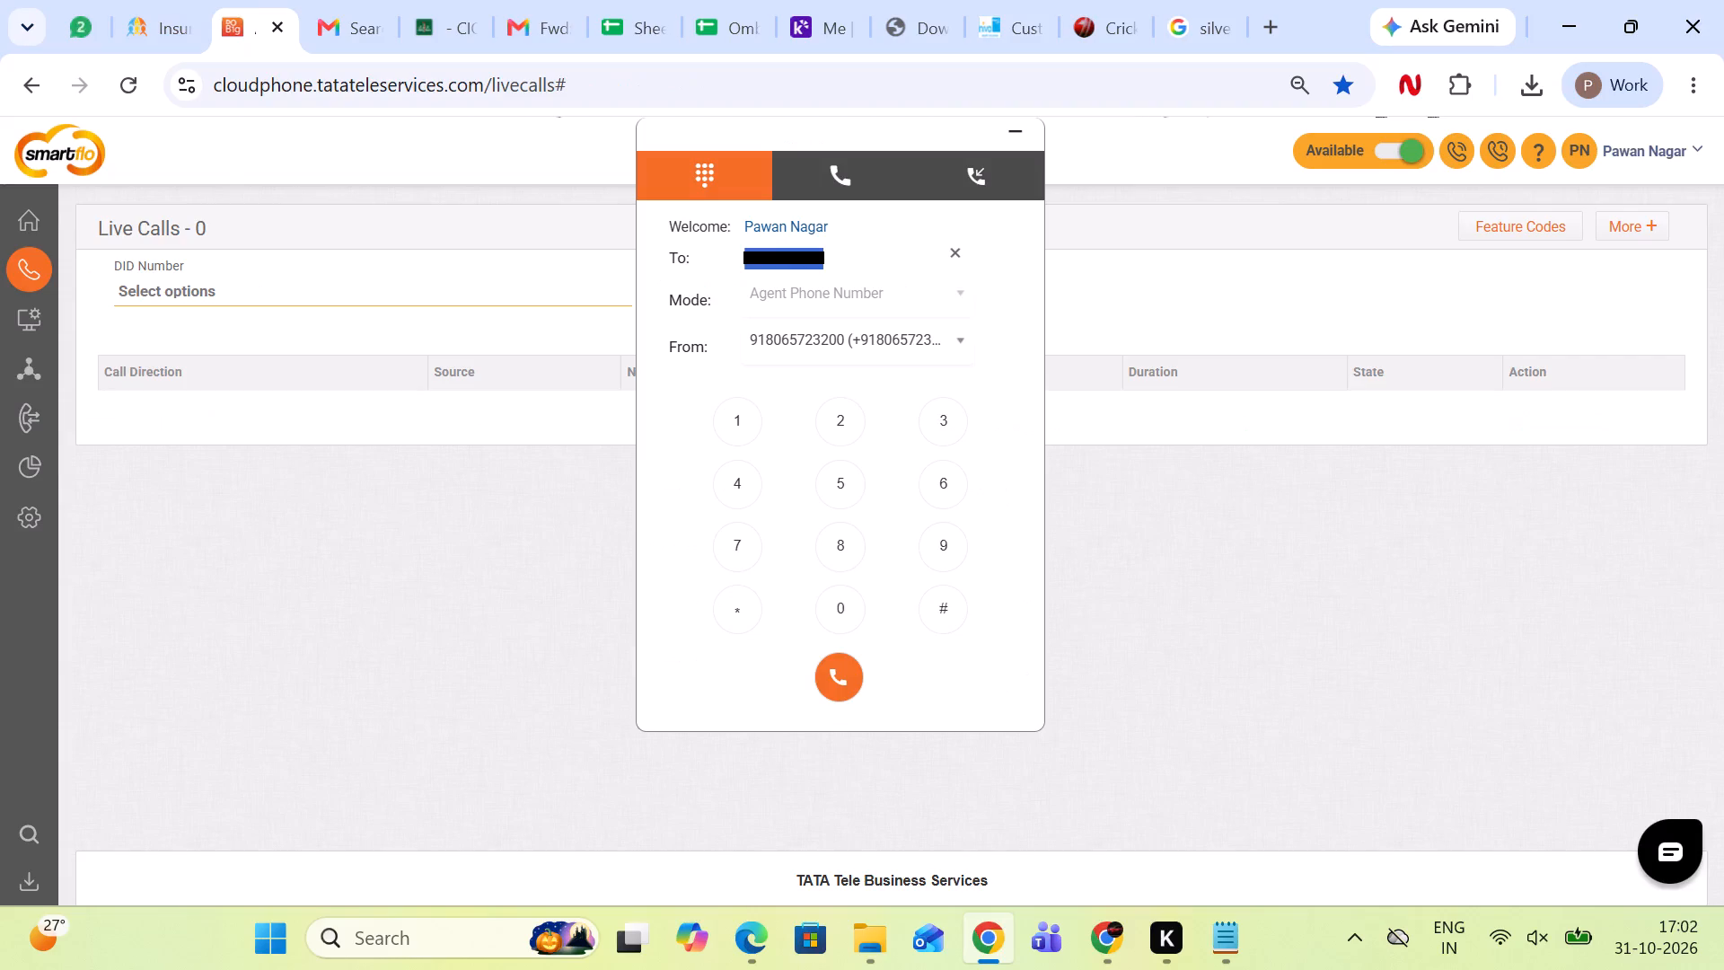
key("ctrl+v")
left_click(843, 683)
left_click(126, 0)
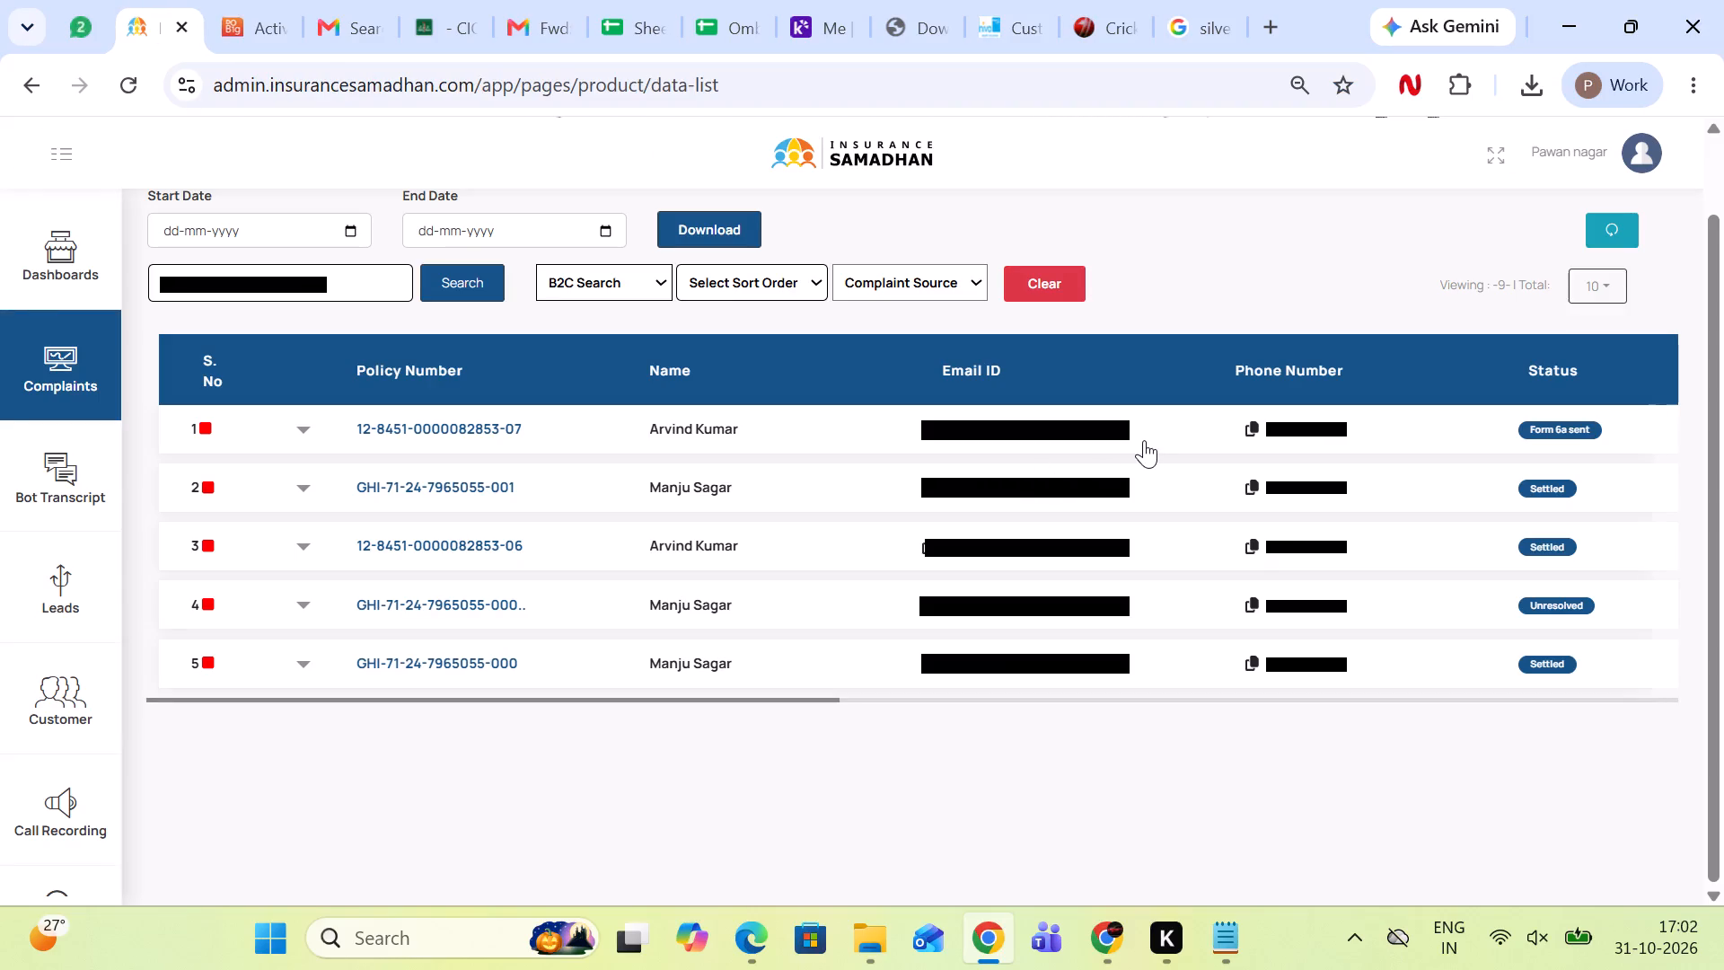
Check the ongoing outgoing call in Smartflo's live calls, and return to the complaints list in the admin portal.
left_click(277, 0)
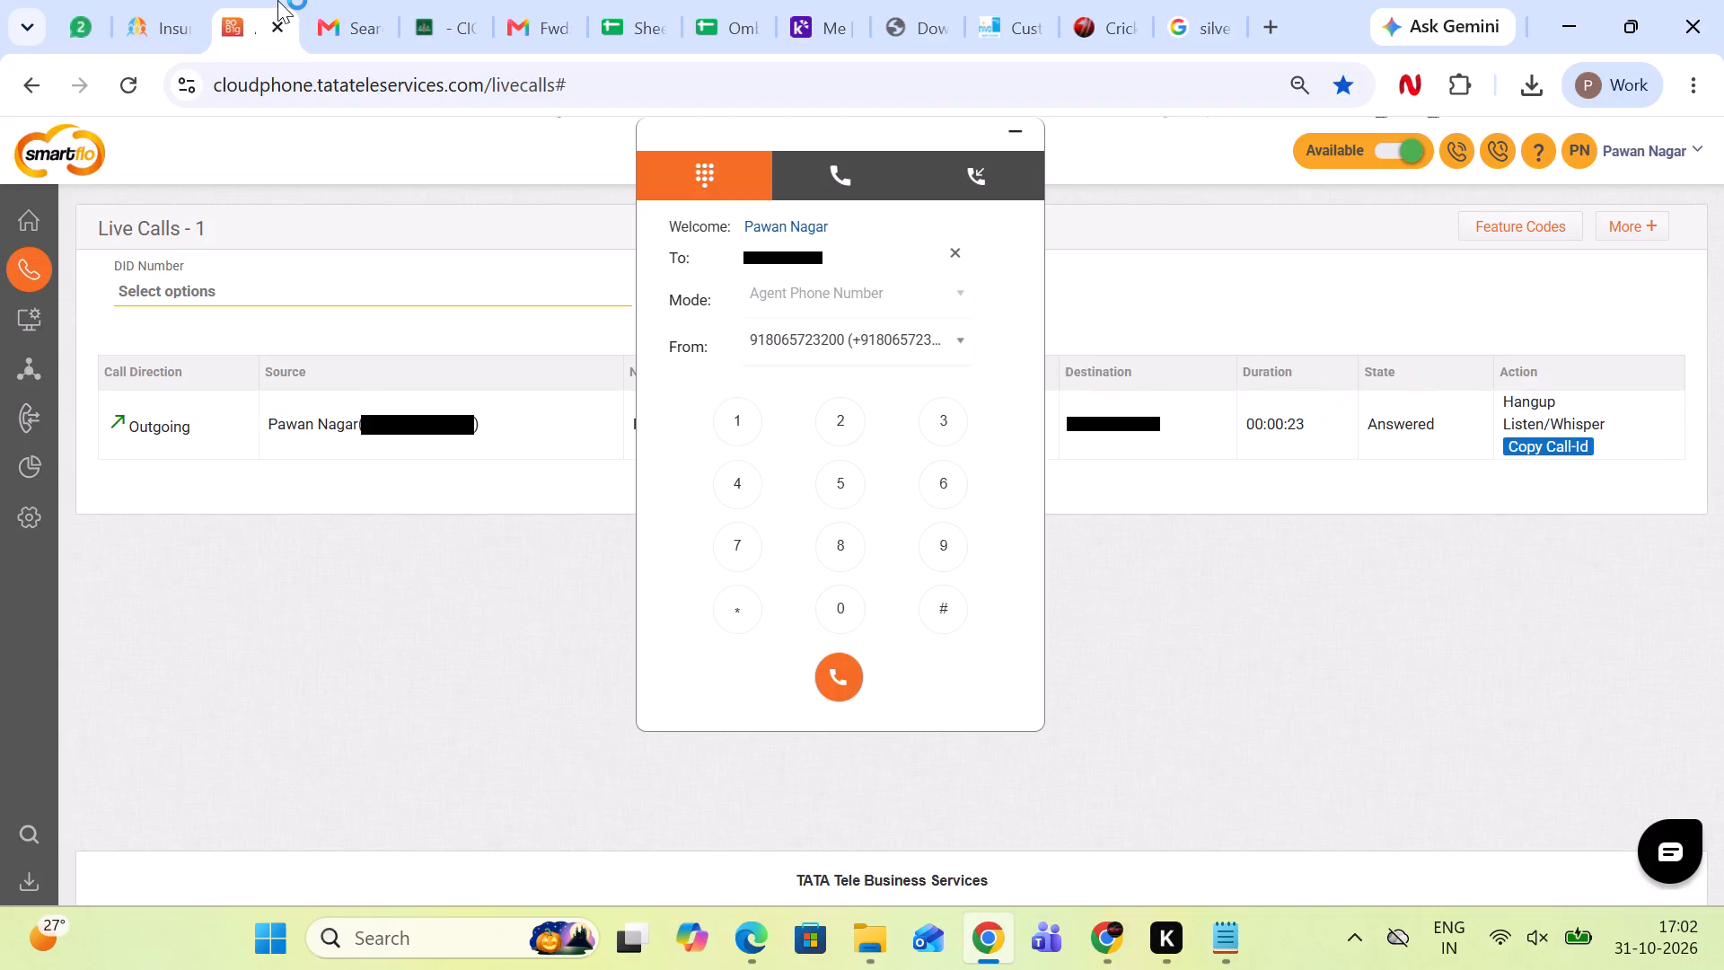
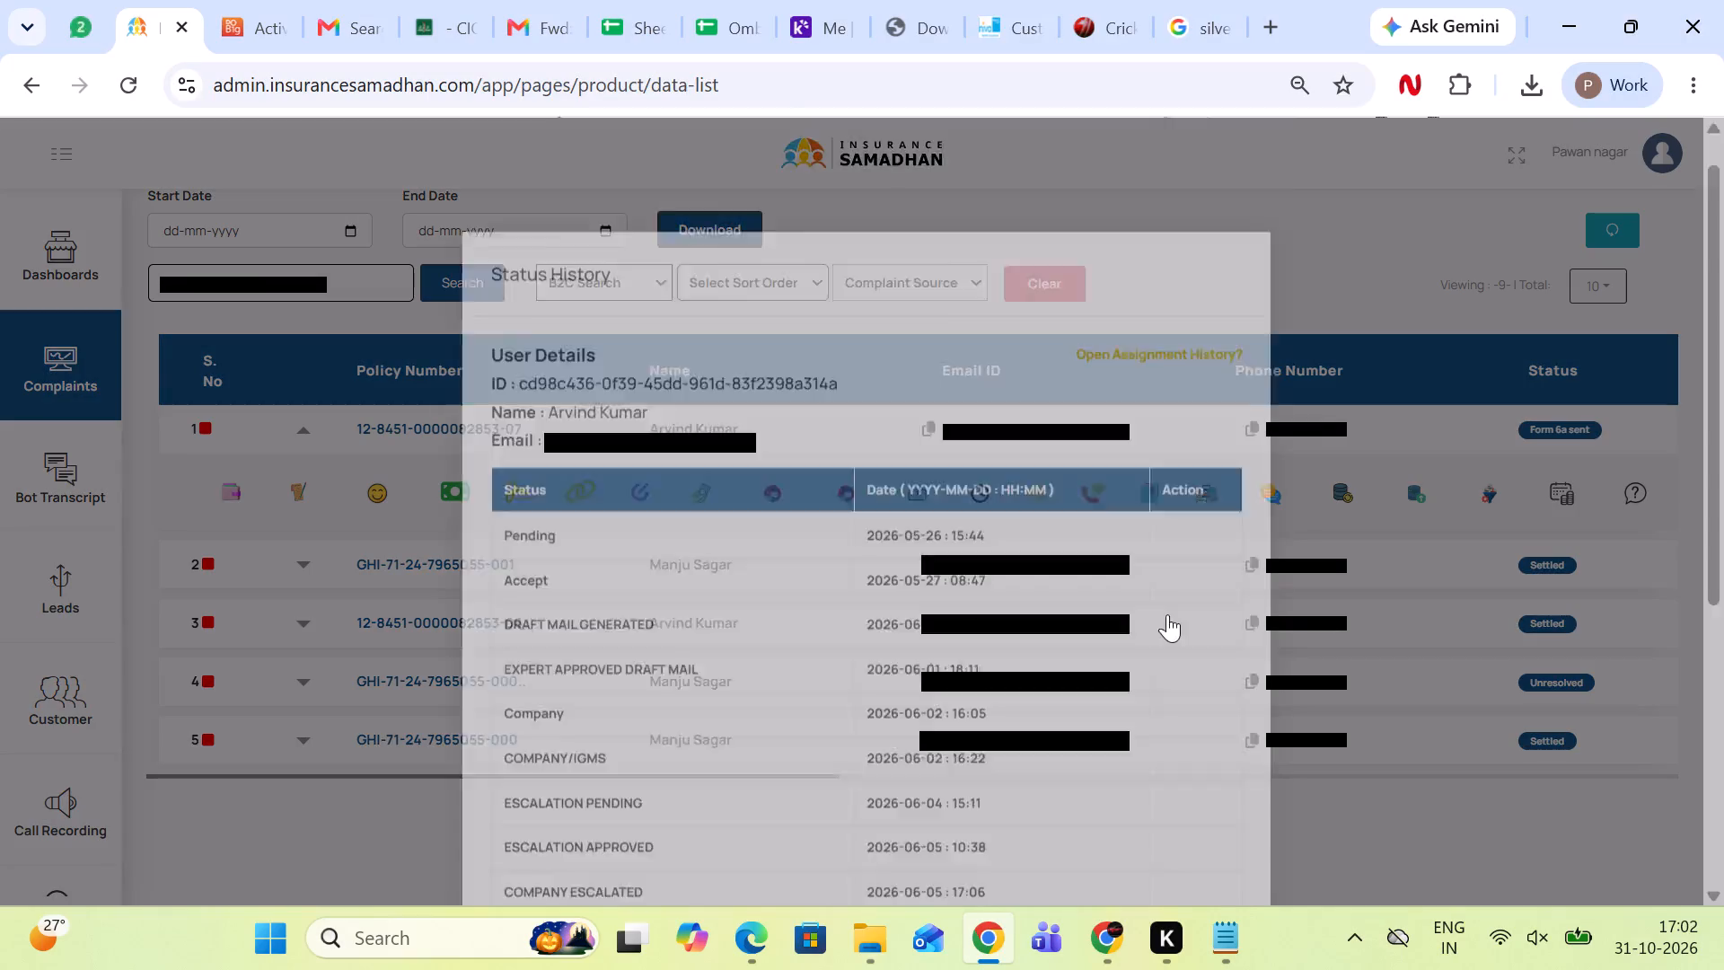
Review the Status History of the first listed complaint through to its latest status entry.
scroll(1167, 614, "down", 3)
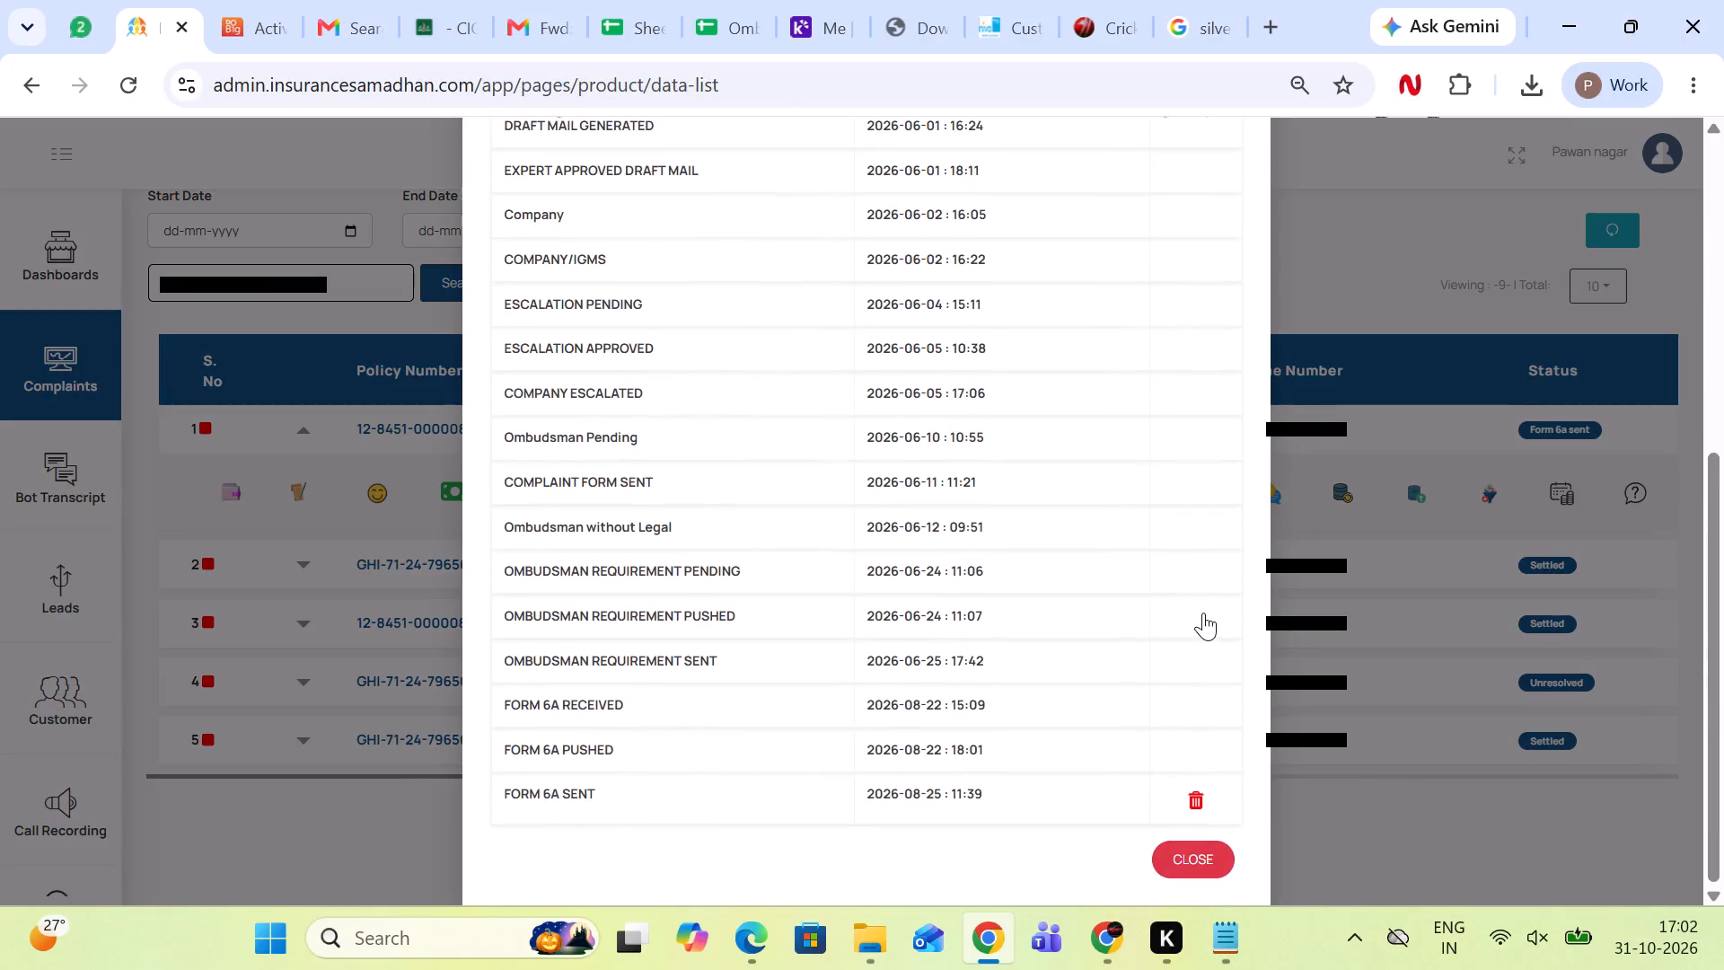
Close the status history, open the complaint with status Form 6a sent, and review its Ombudsman section and Complaint Details form.
left_click(1416, 761)
left_click(455, 426)
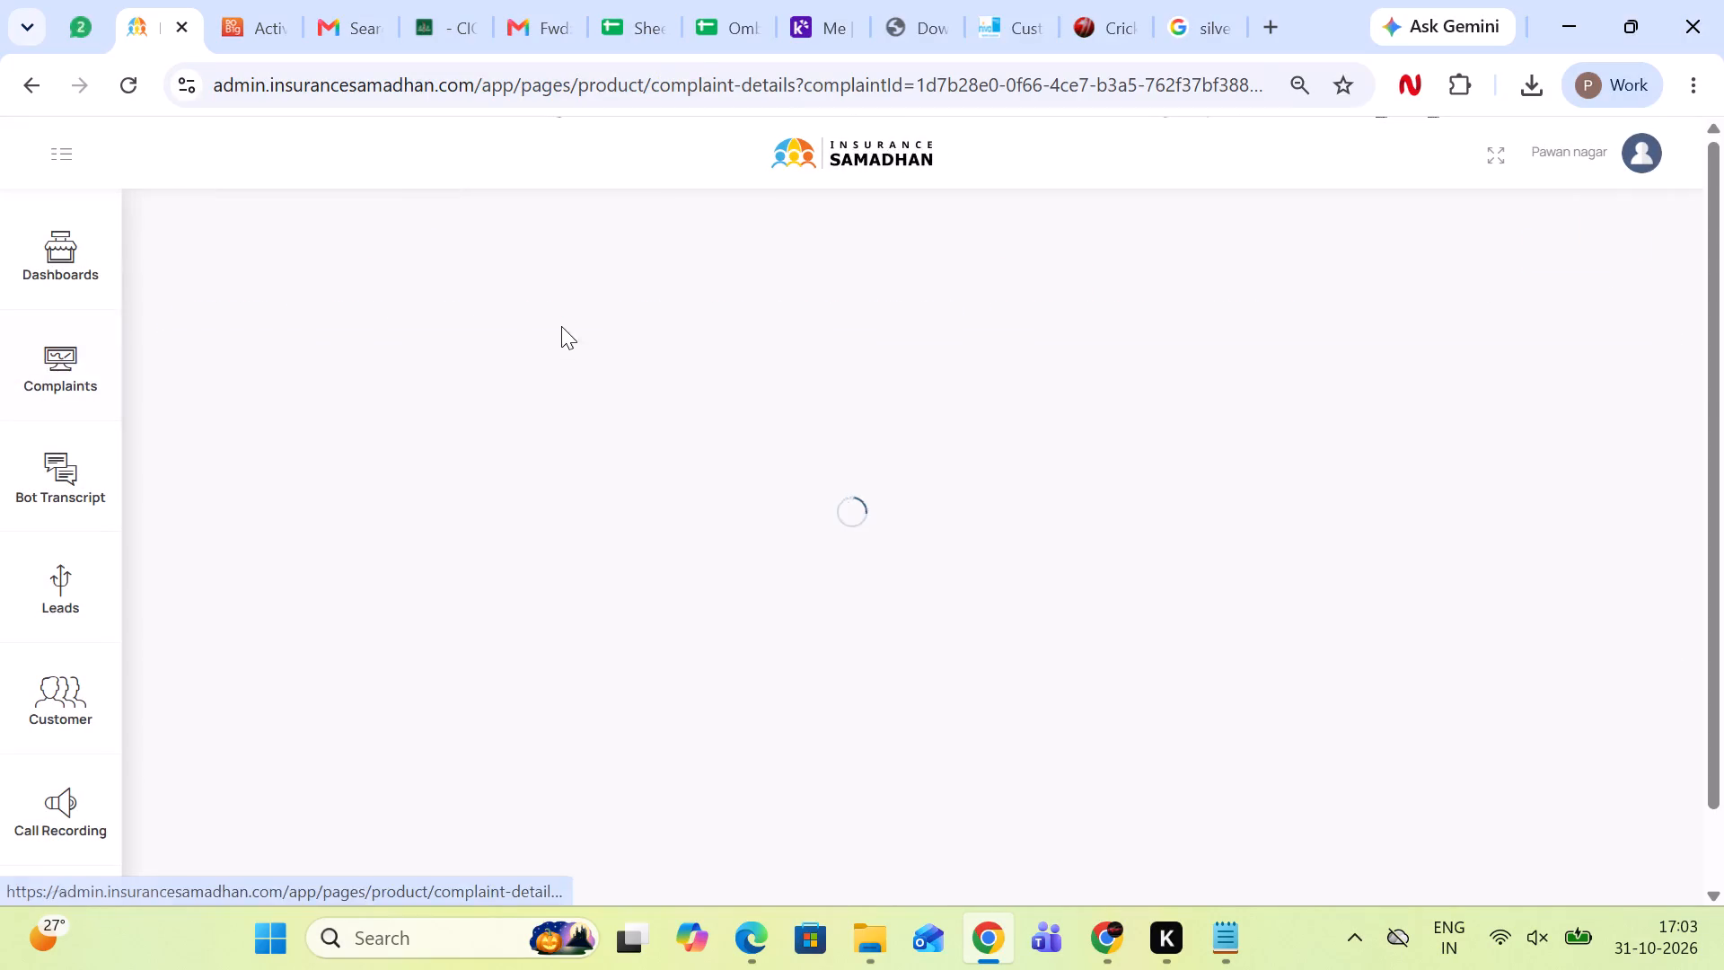
left_click(571, 305)
scroll(864, 433, "down", 4)
scroll(865, 434, "up", 6)
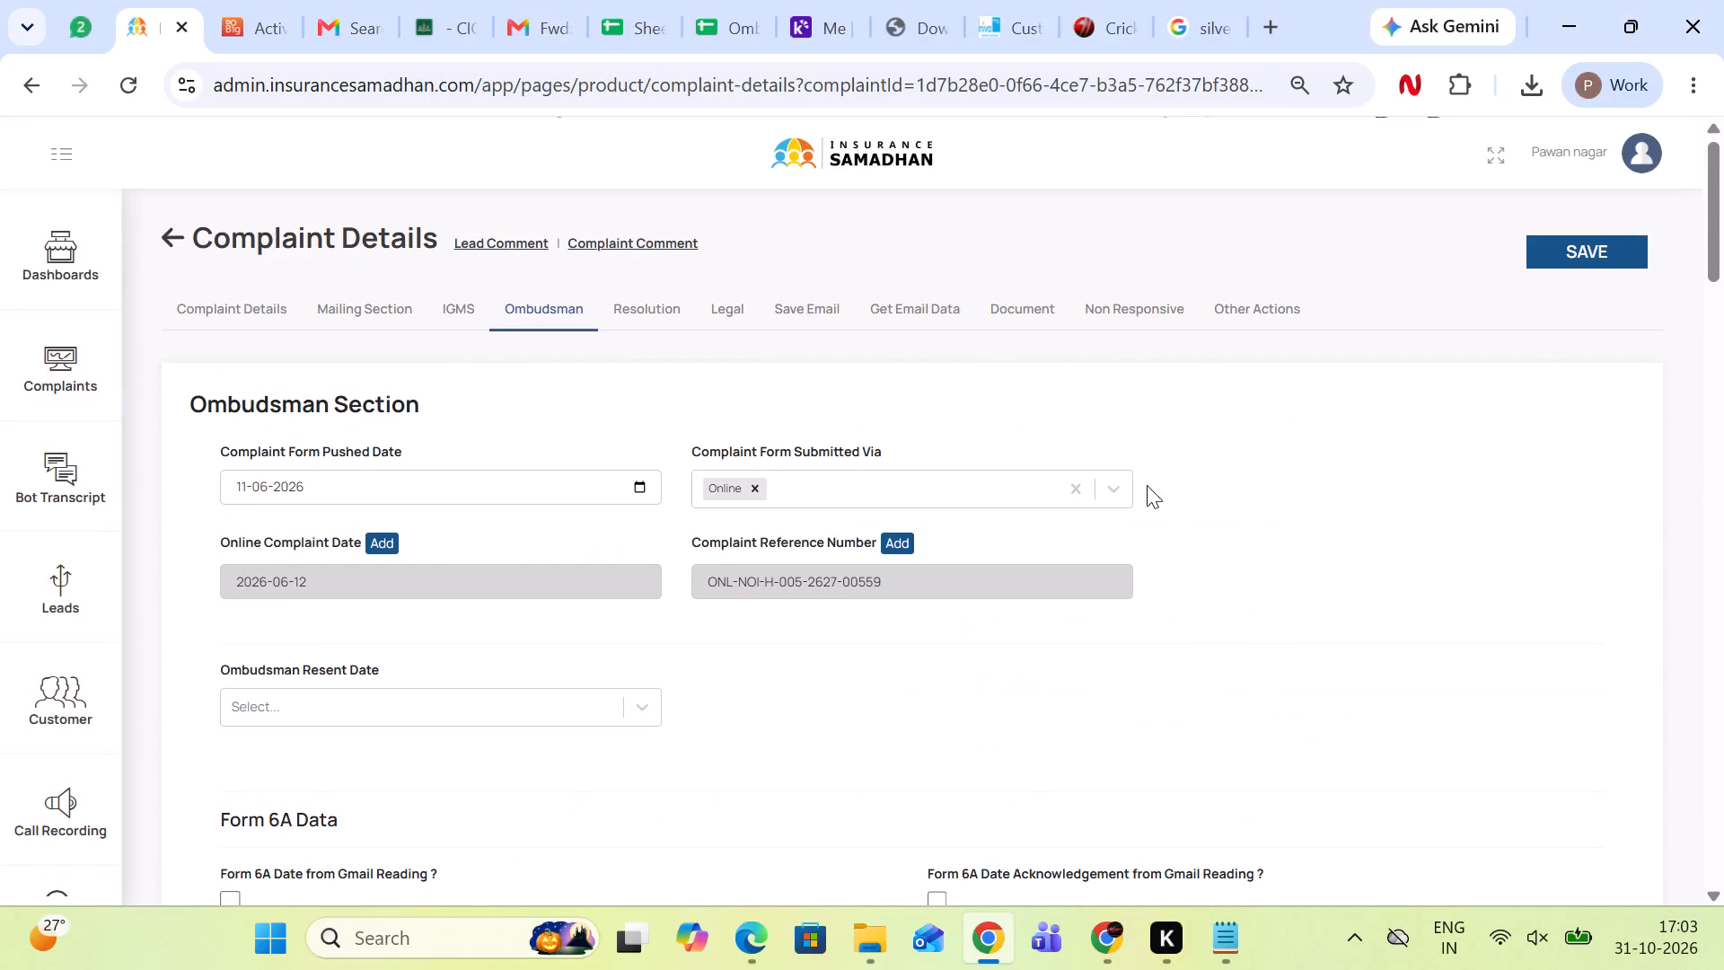
left_click(1200, 454)
left_click(1218, 515)
left_click(1170, 420)
left_click(1180, 446)
scroll(1165, 463, "down", 2)
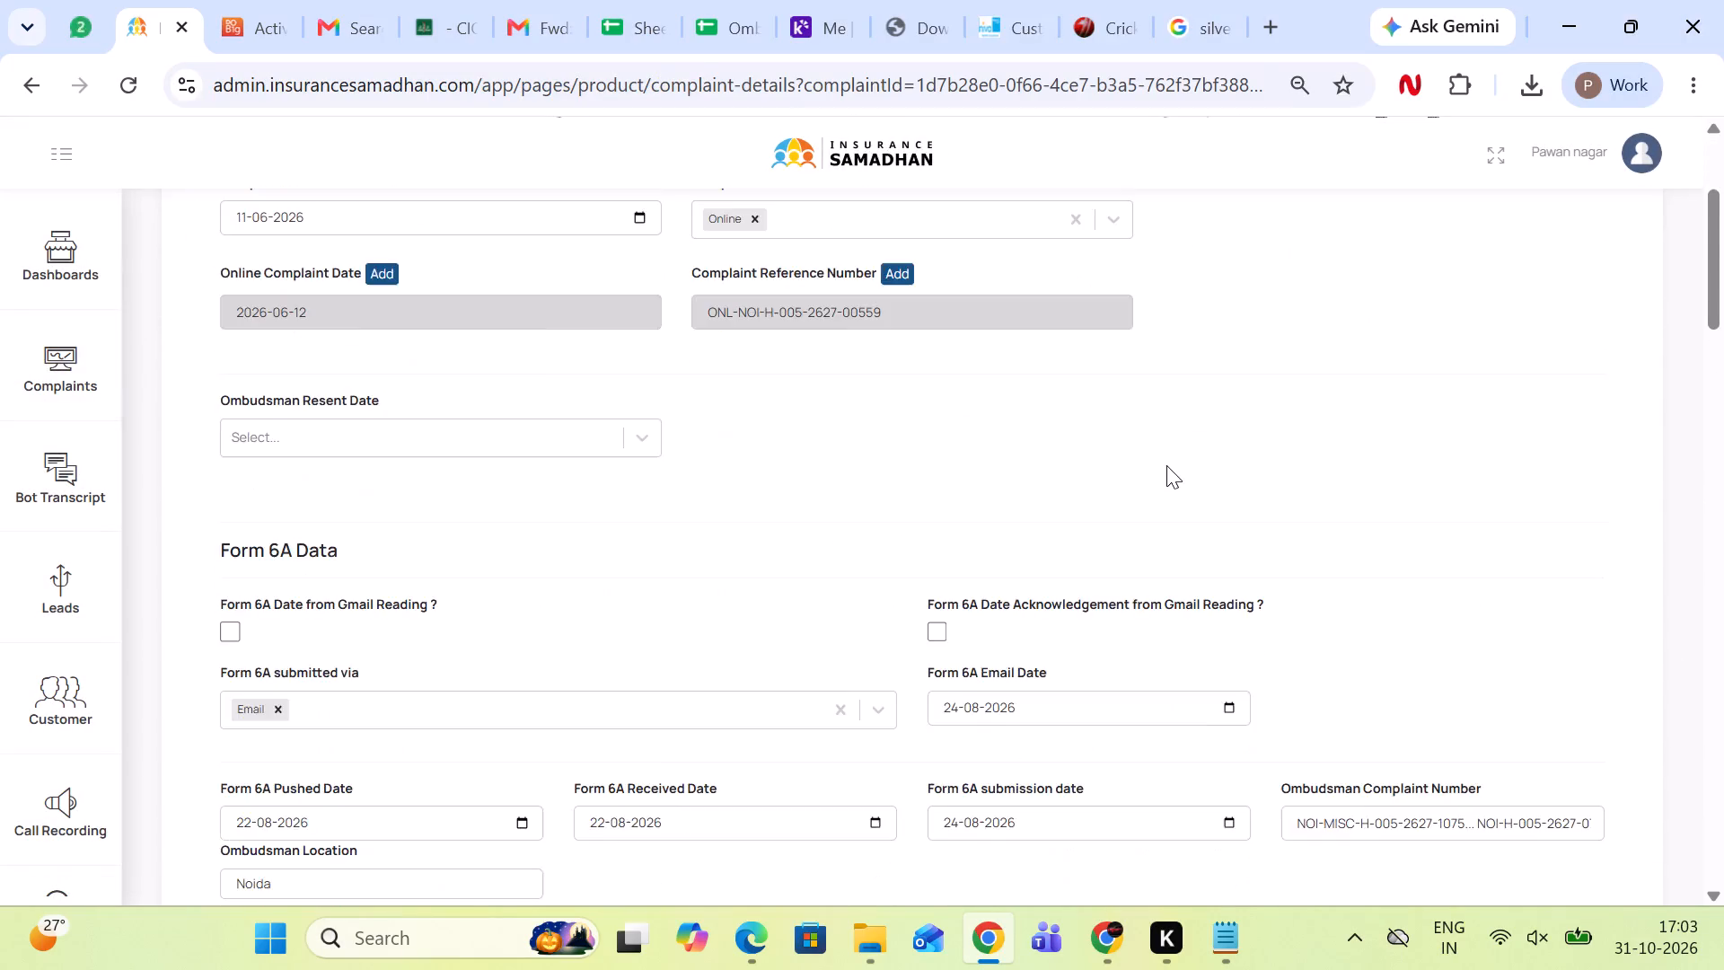
scroll(1177, 473, "up", 2)
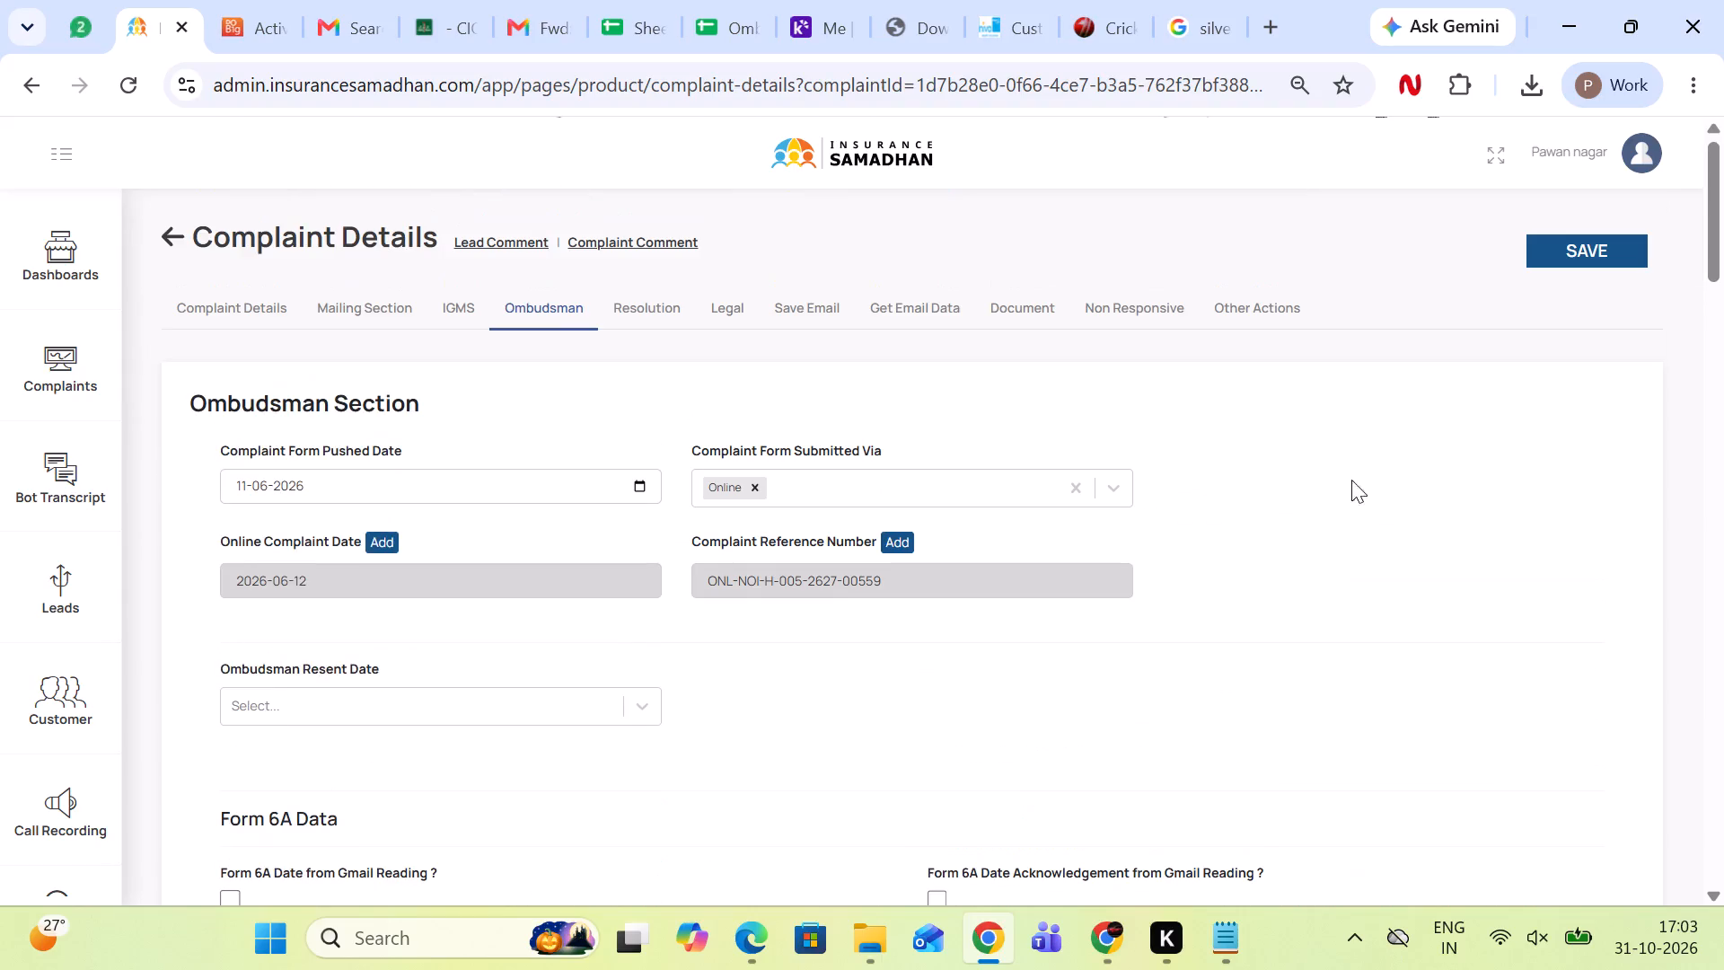
double_click(1354, 542)
left_click(233, 310)
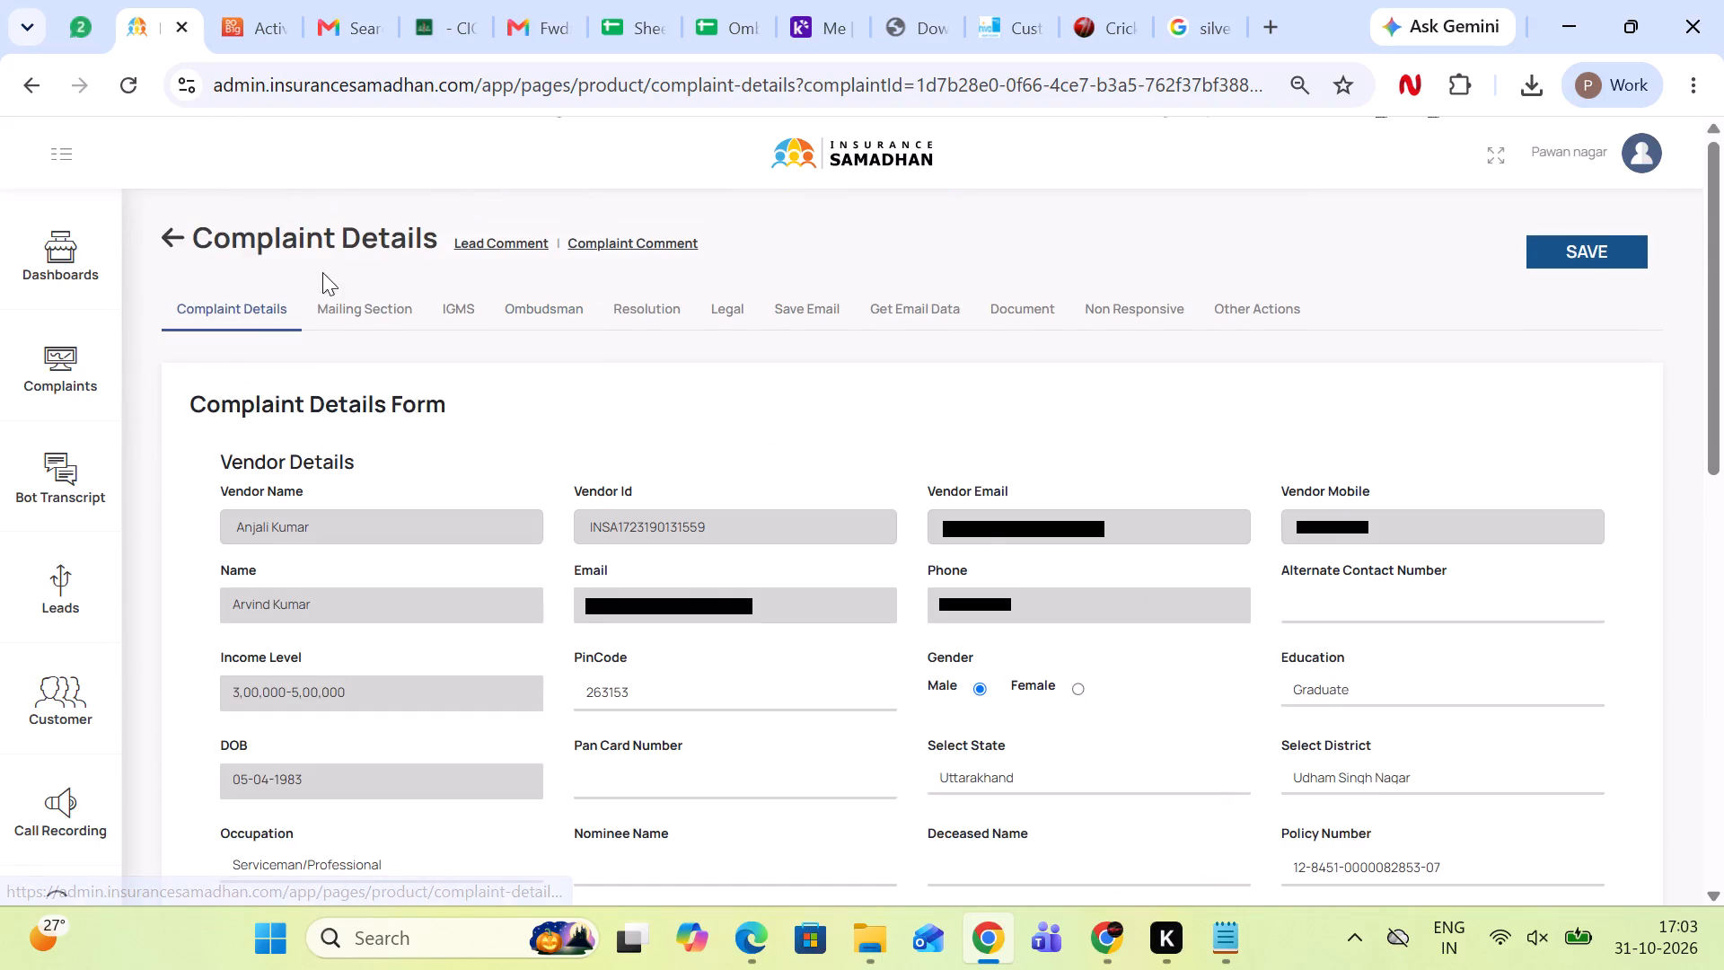
Switch to Smartflo to check the ongoing outgoing call on the live calls page.
left_click(278, 0)
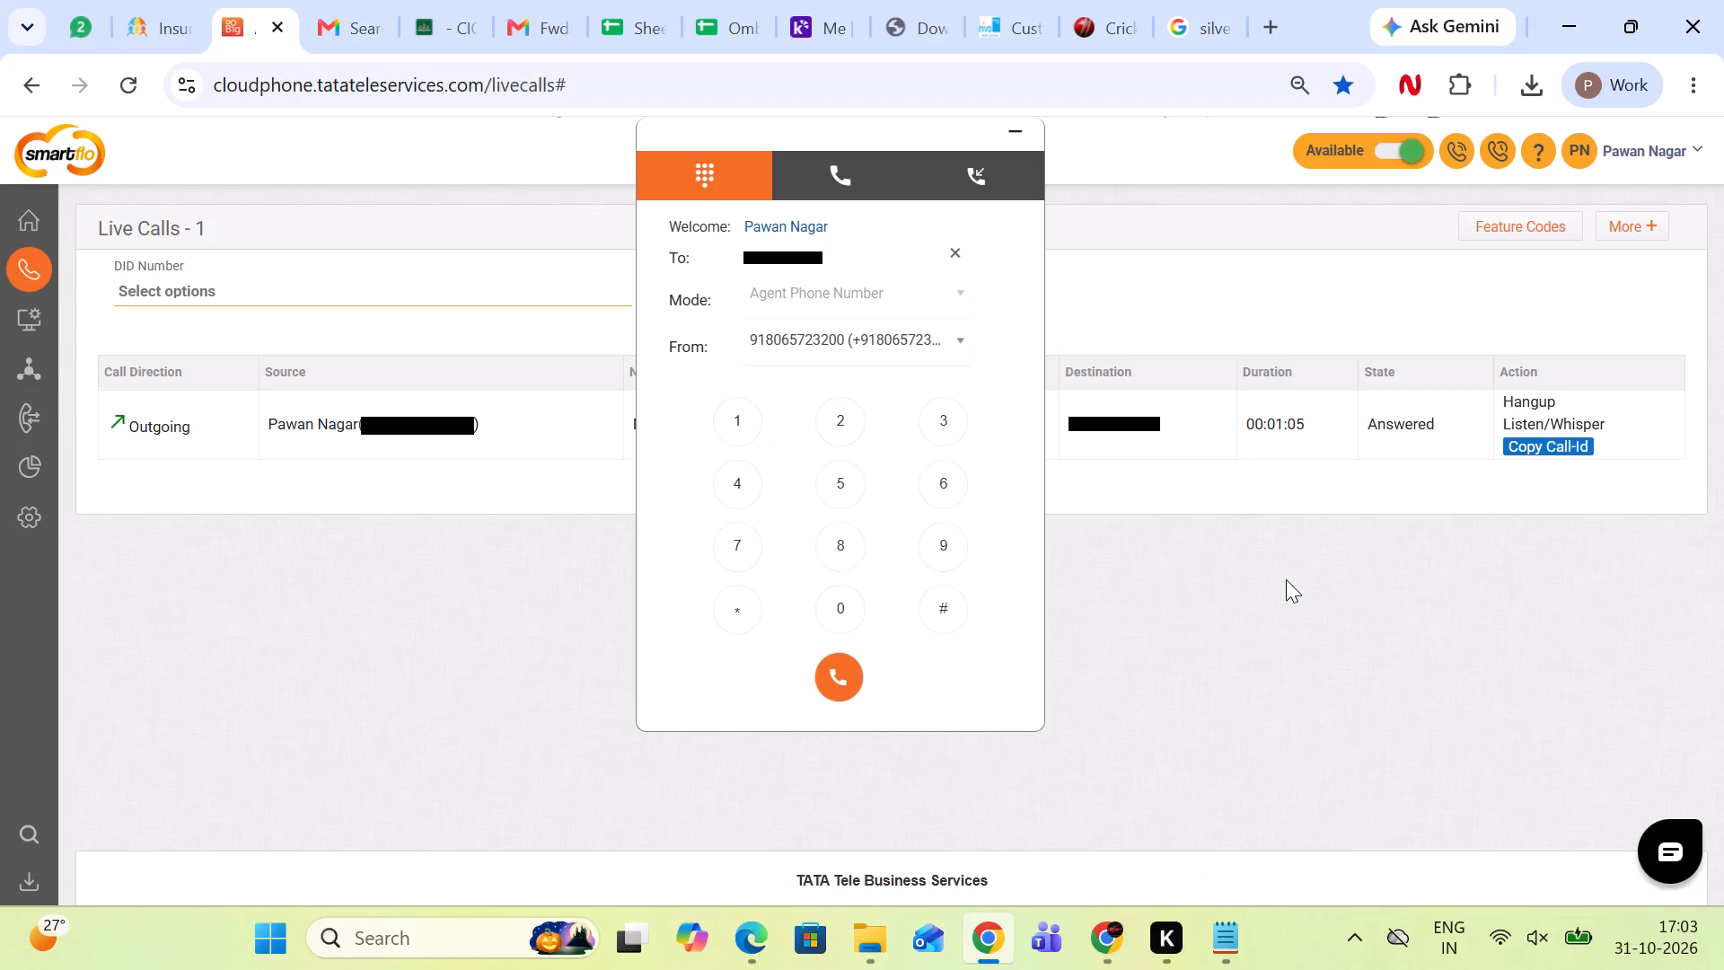
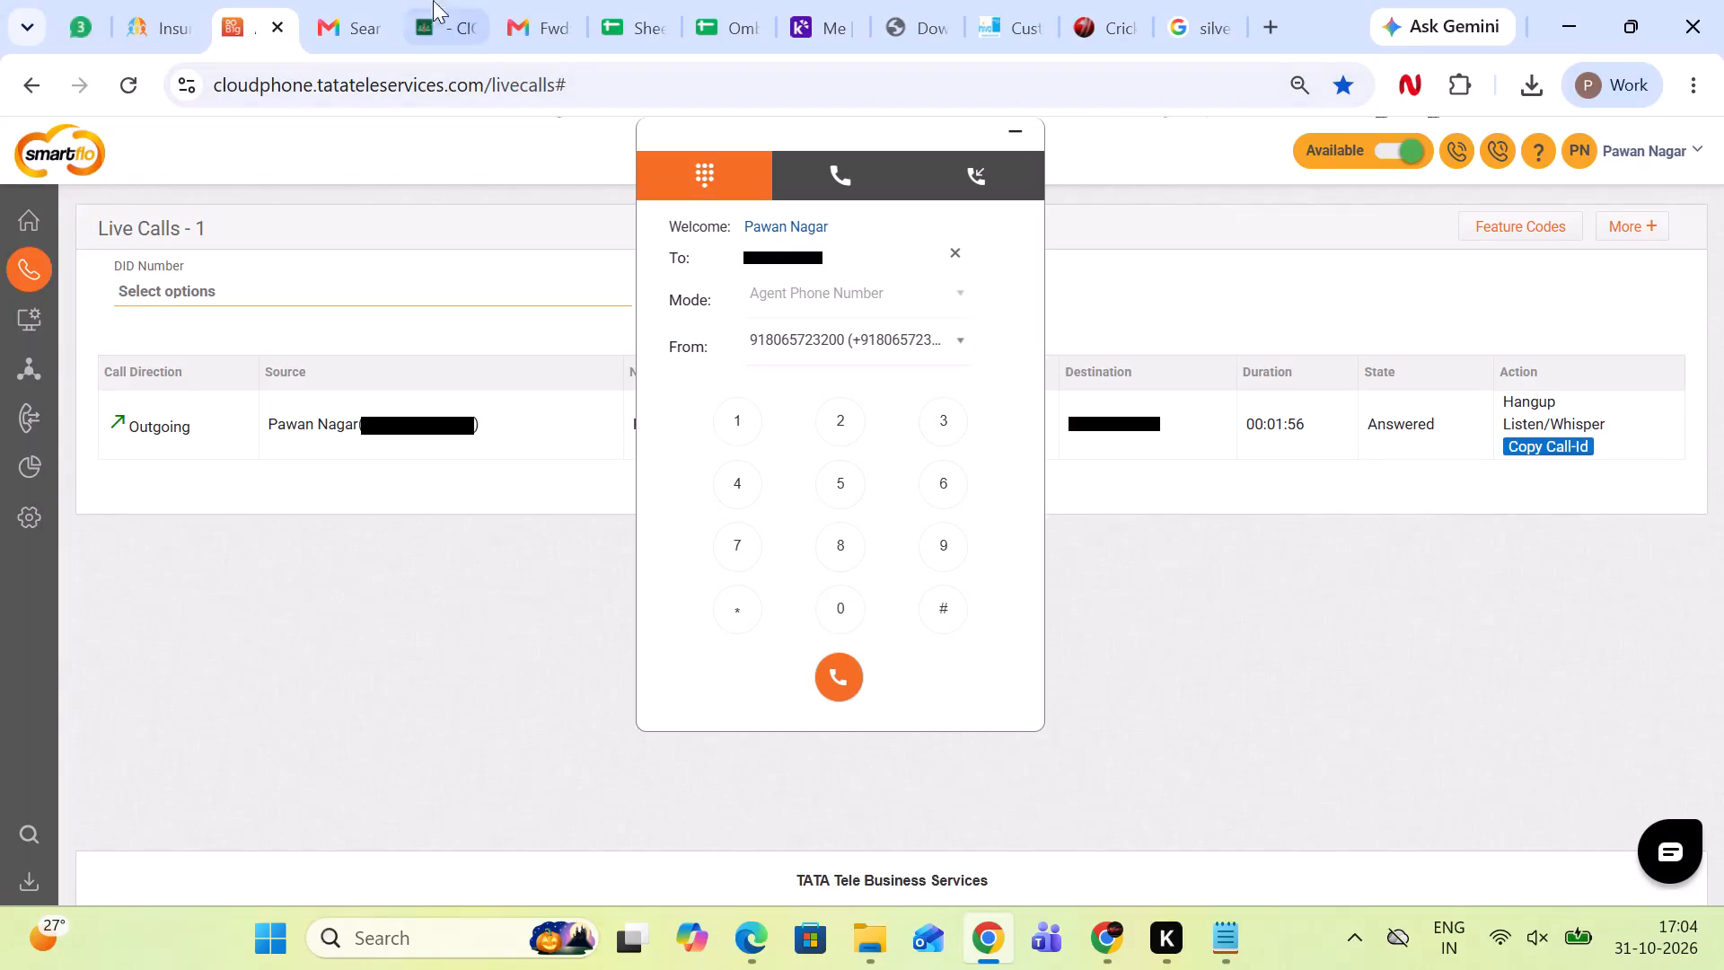
Return to the complaint record in Insurance Samadhan and review its complaint comments in the communication log.
left_click(154, 0)
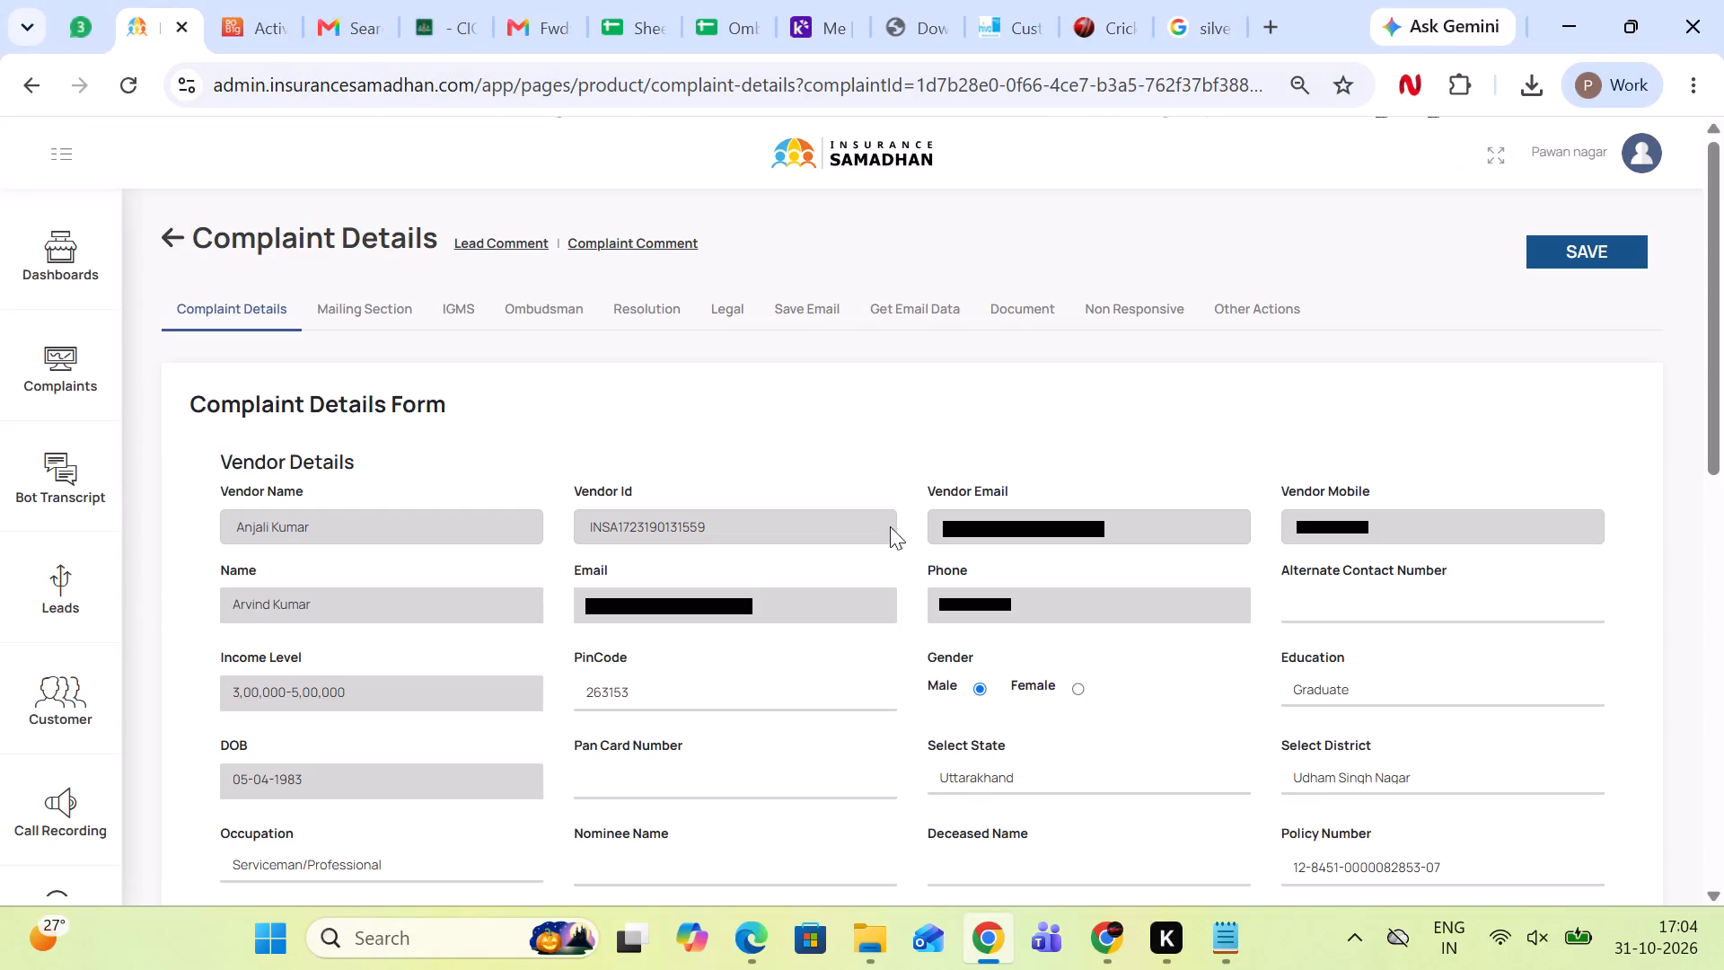
left_click(796, 381)
left_click(814, 387)
left_click(648, 247)
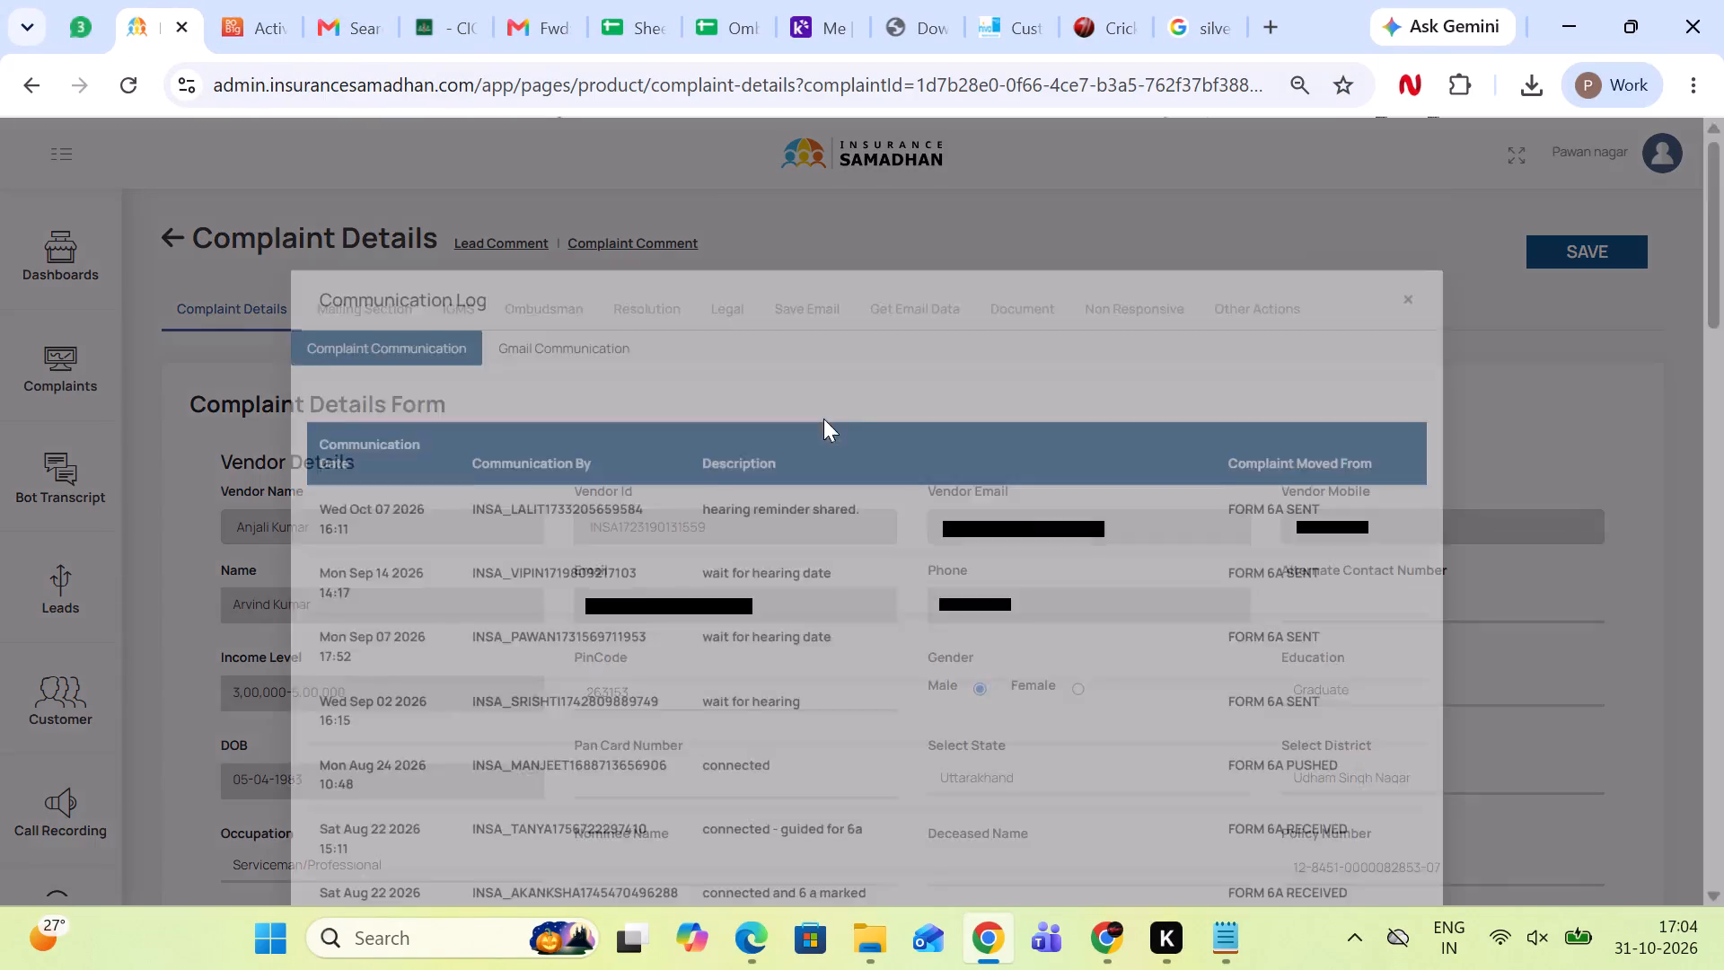
left_click(930, 251)
scroll(1082, 553, "down", 1)
scroll(1096, 638, "up", 3)
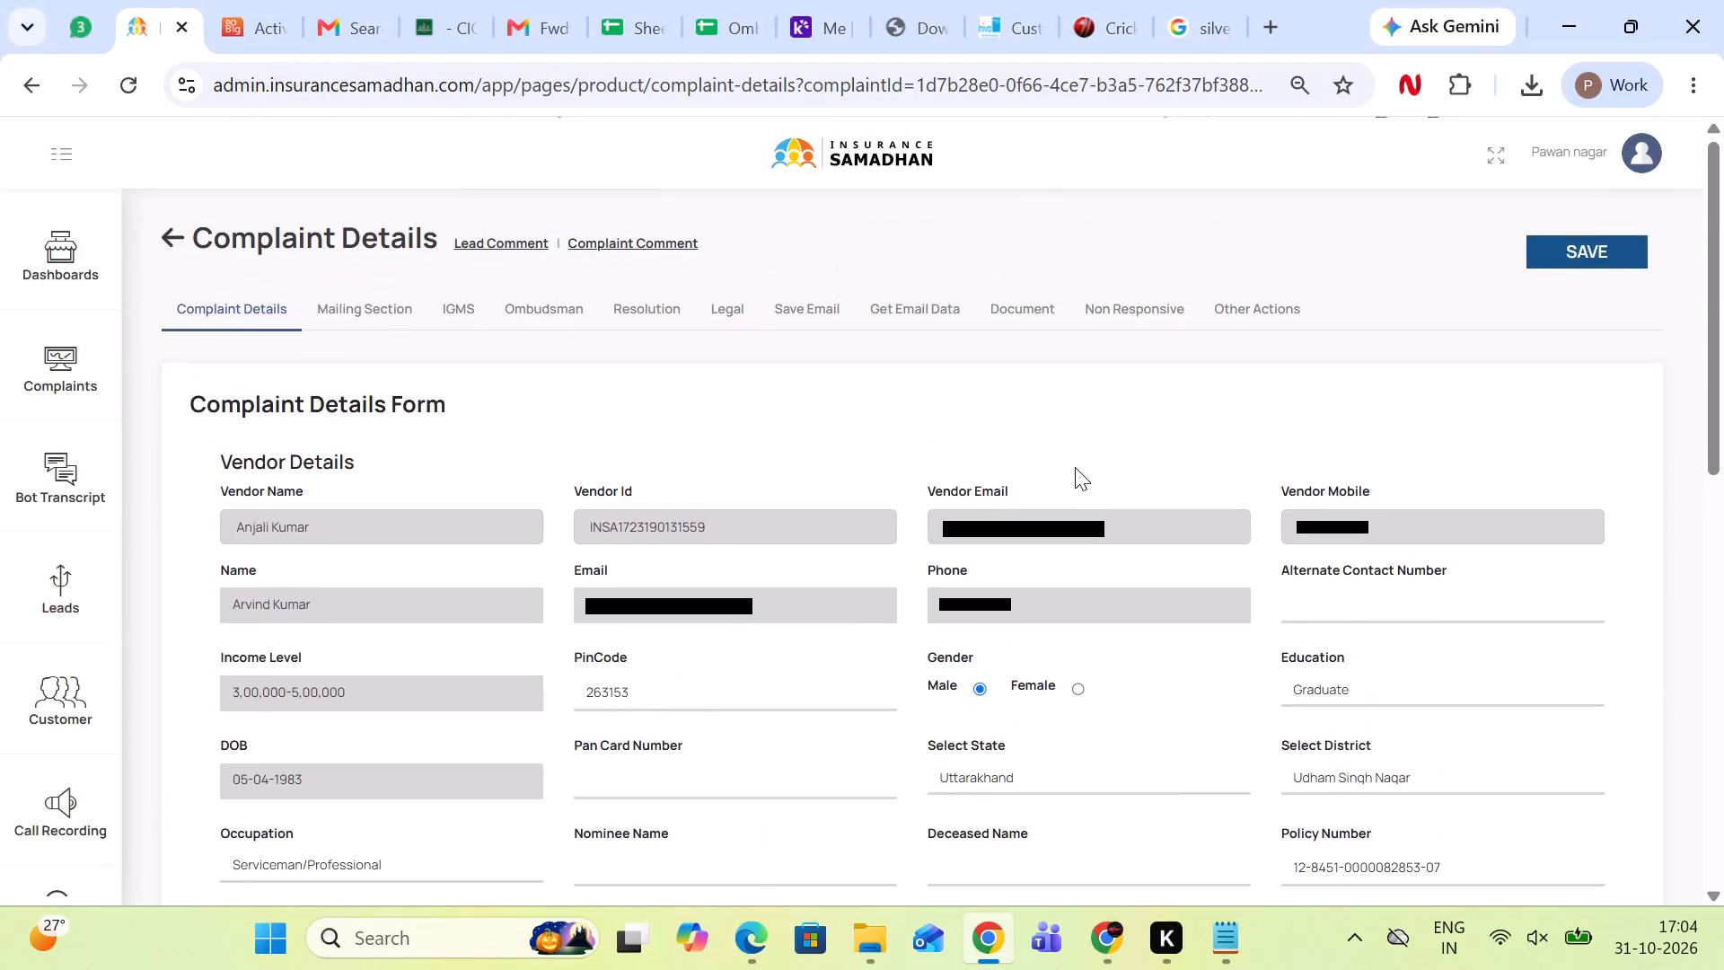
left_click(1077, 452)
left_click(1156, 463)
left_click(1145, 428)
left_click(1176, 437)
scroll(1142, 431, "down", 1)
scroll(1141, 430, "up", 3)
Set the reminder mail type to Single in the complaint's Other Actions section.
left_click(1240, 308)
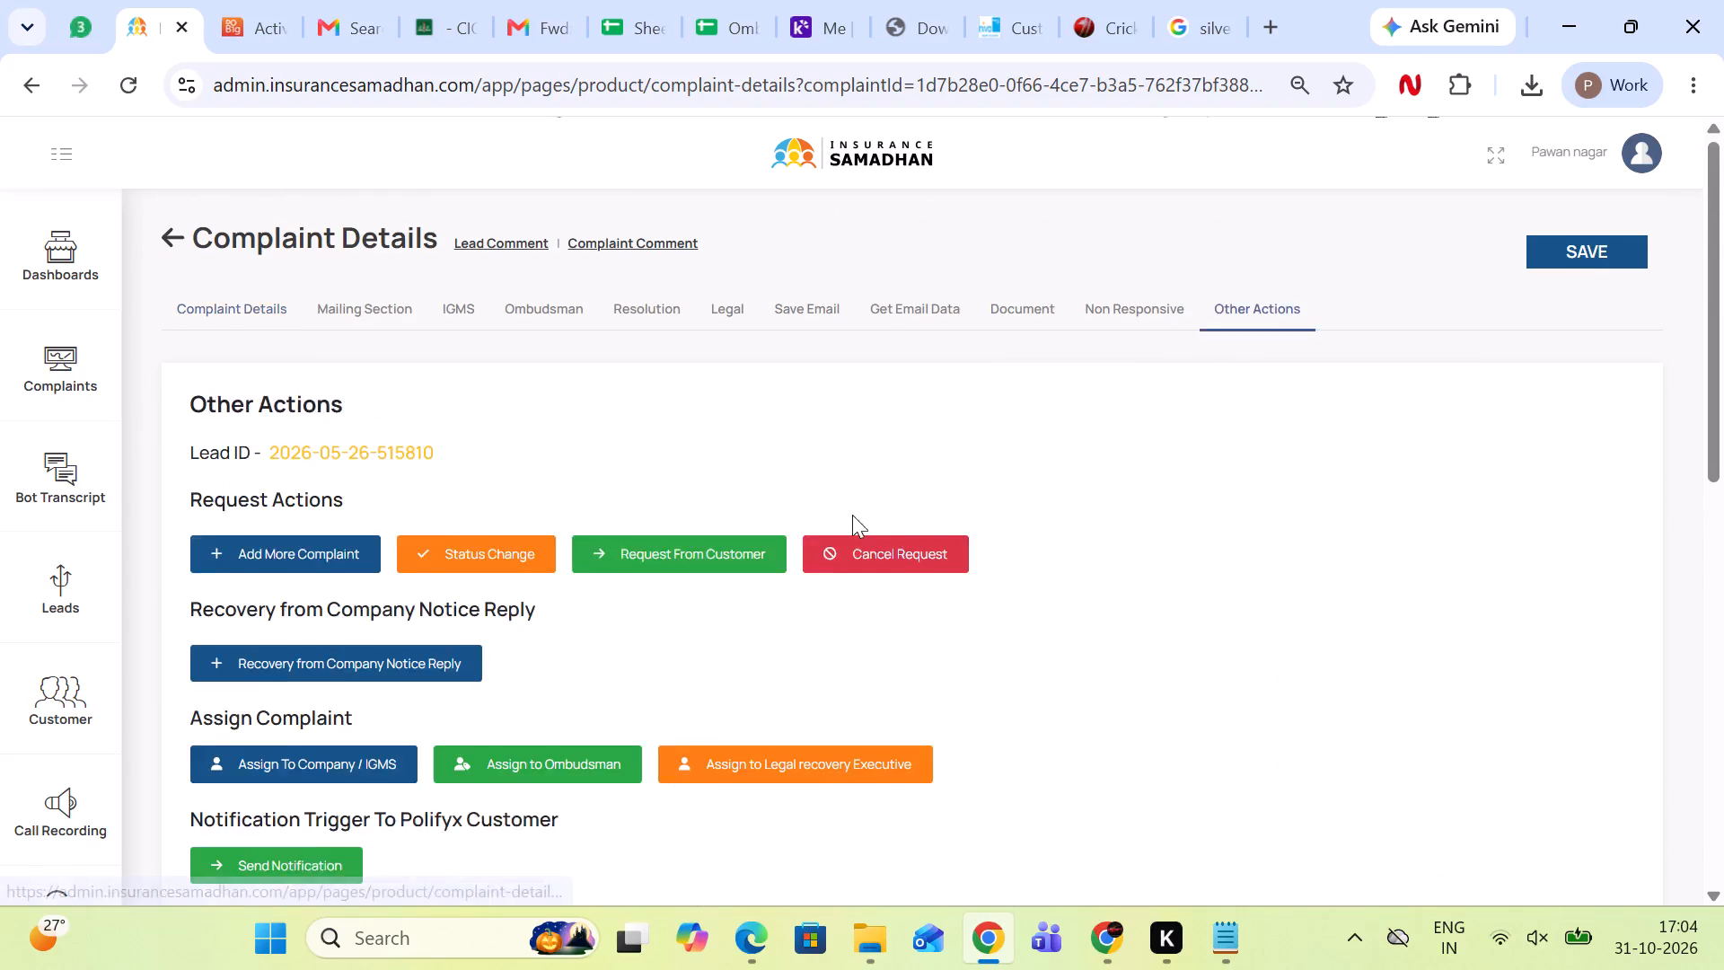
scroll(844, 526, "down", 3)
scroll(691, 546, "down", 1)
scroll(509, 613, "down", 2)
left_click(558, 487)
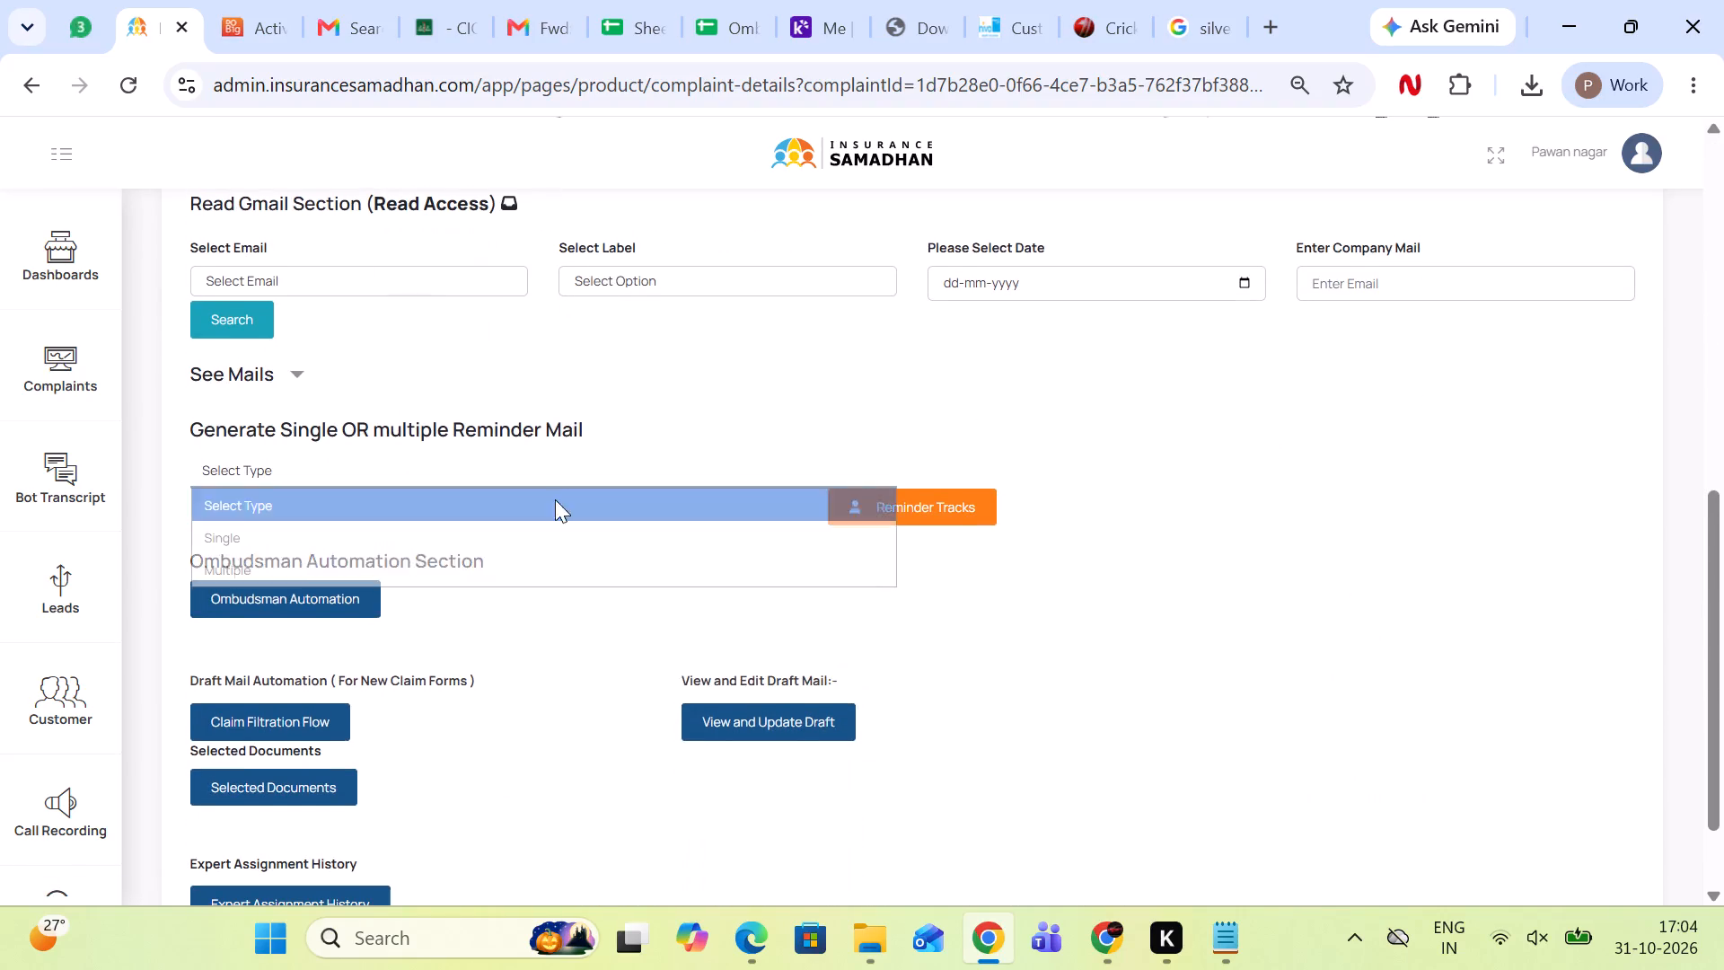
left_click(502, 551)
scroll(760, 582, "down", 1)
left_click(1284, 486)
left_click(1285, 593)
scroll(884, 491, "up", 3)
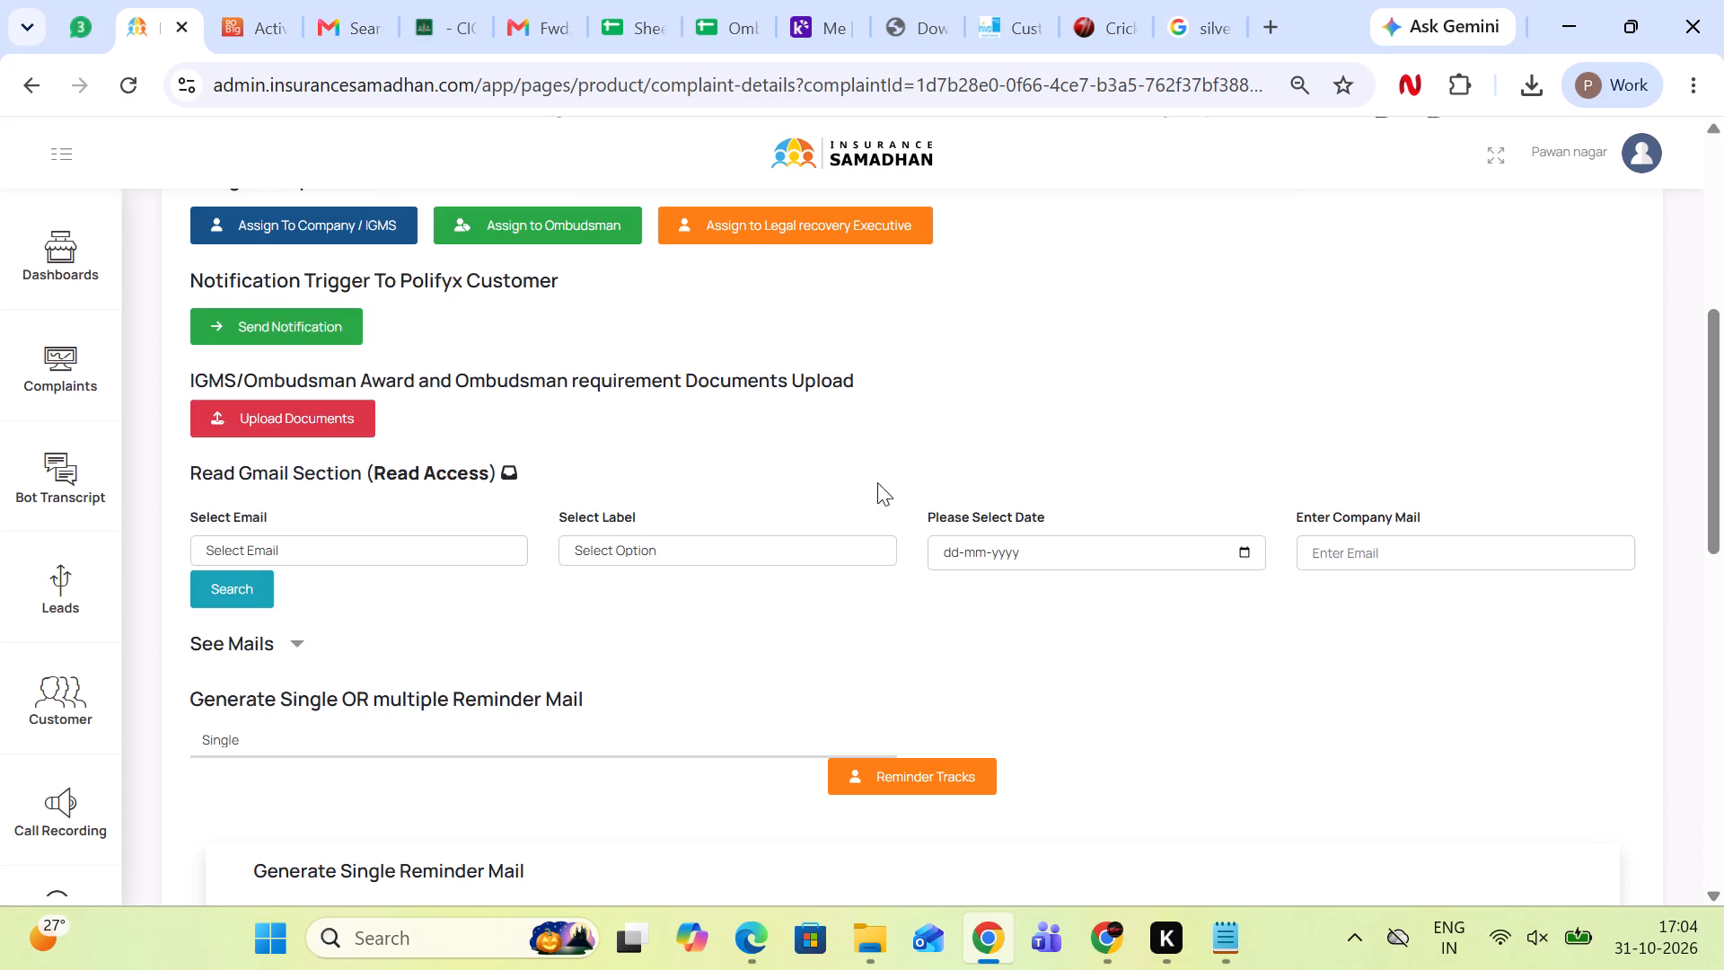
Switch to the Council for Insurance Ombudsmen website and check the Noida ombudsman centre's contact details and jurisdiction.
left_click(400, 0)
left_click(460, 0)
scroll(829, 124, "up", 4)
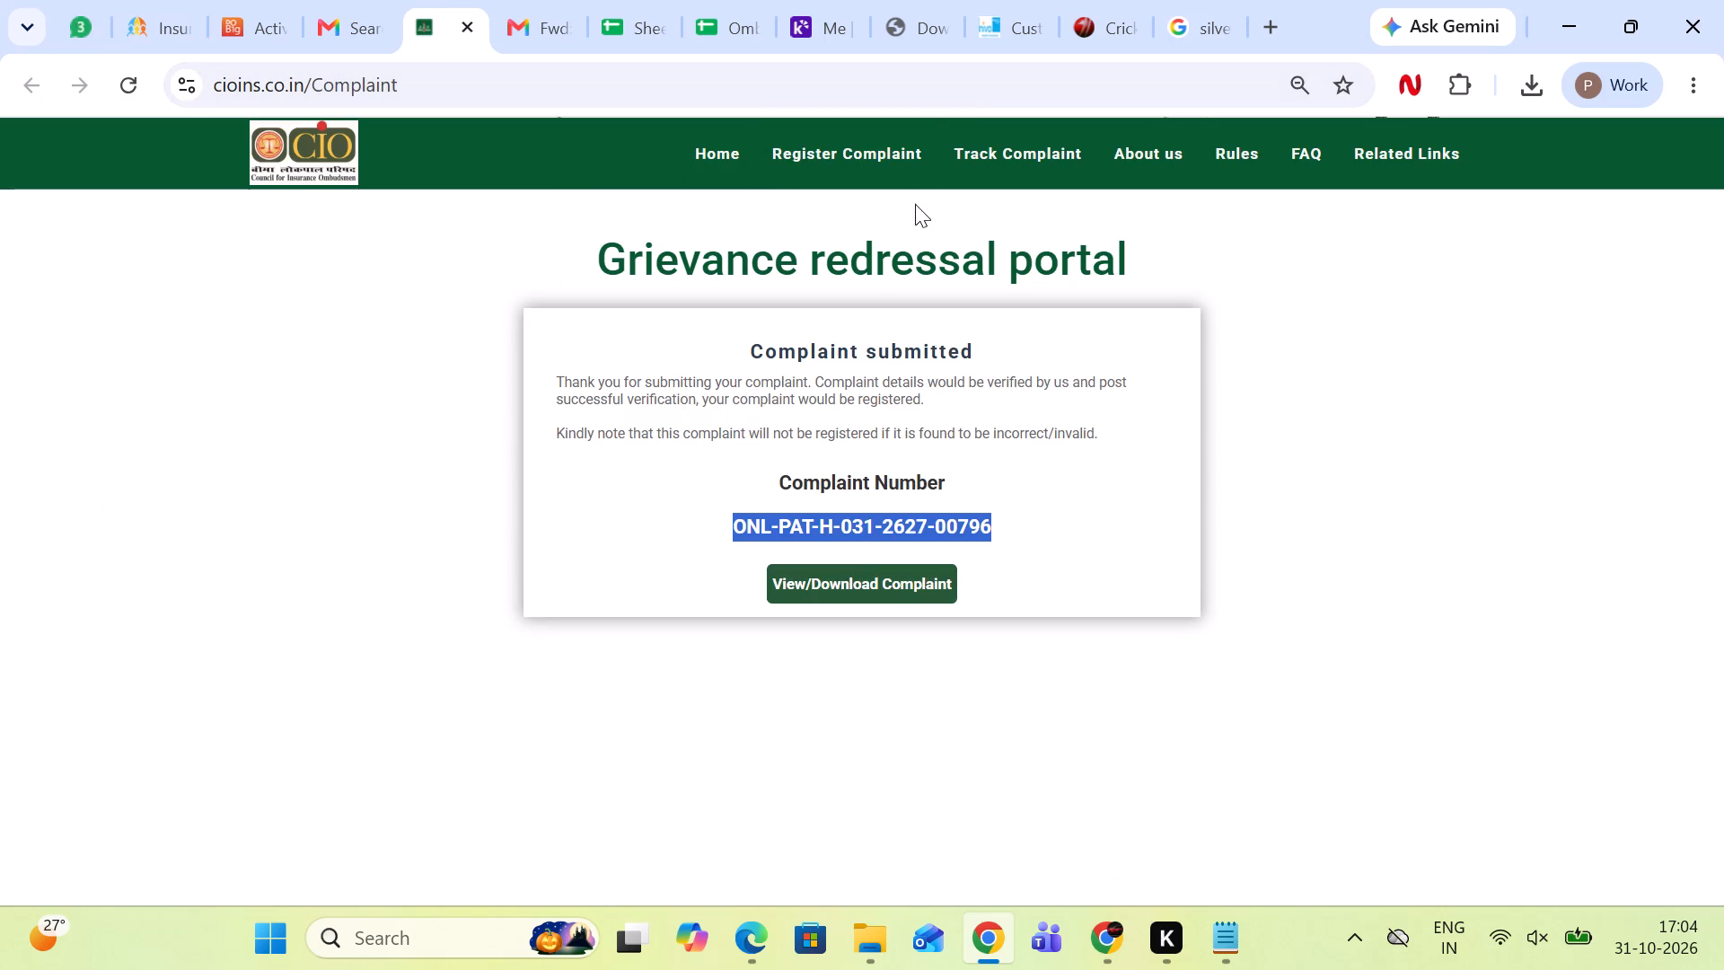
left_click(1405, 340)
left_click(1403, 387)
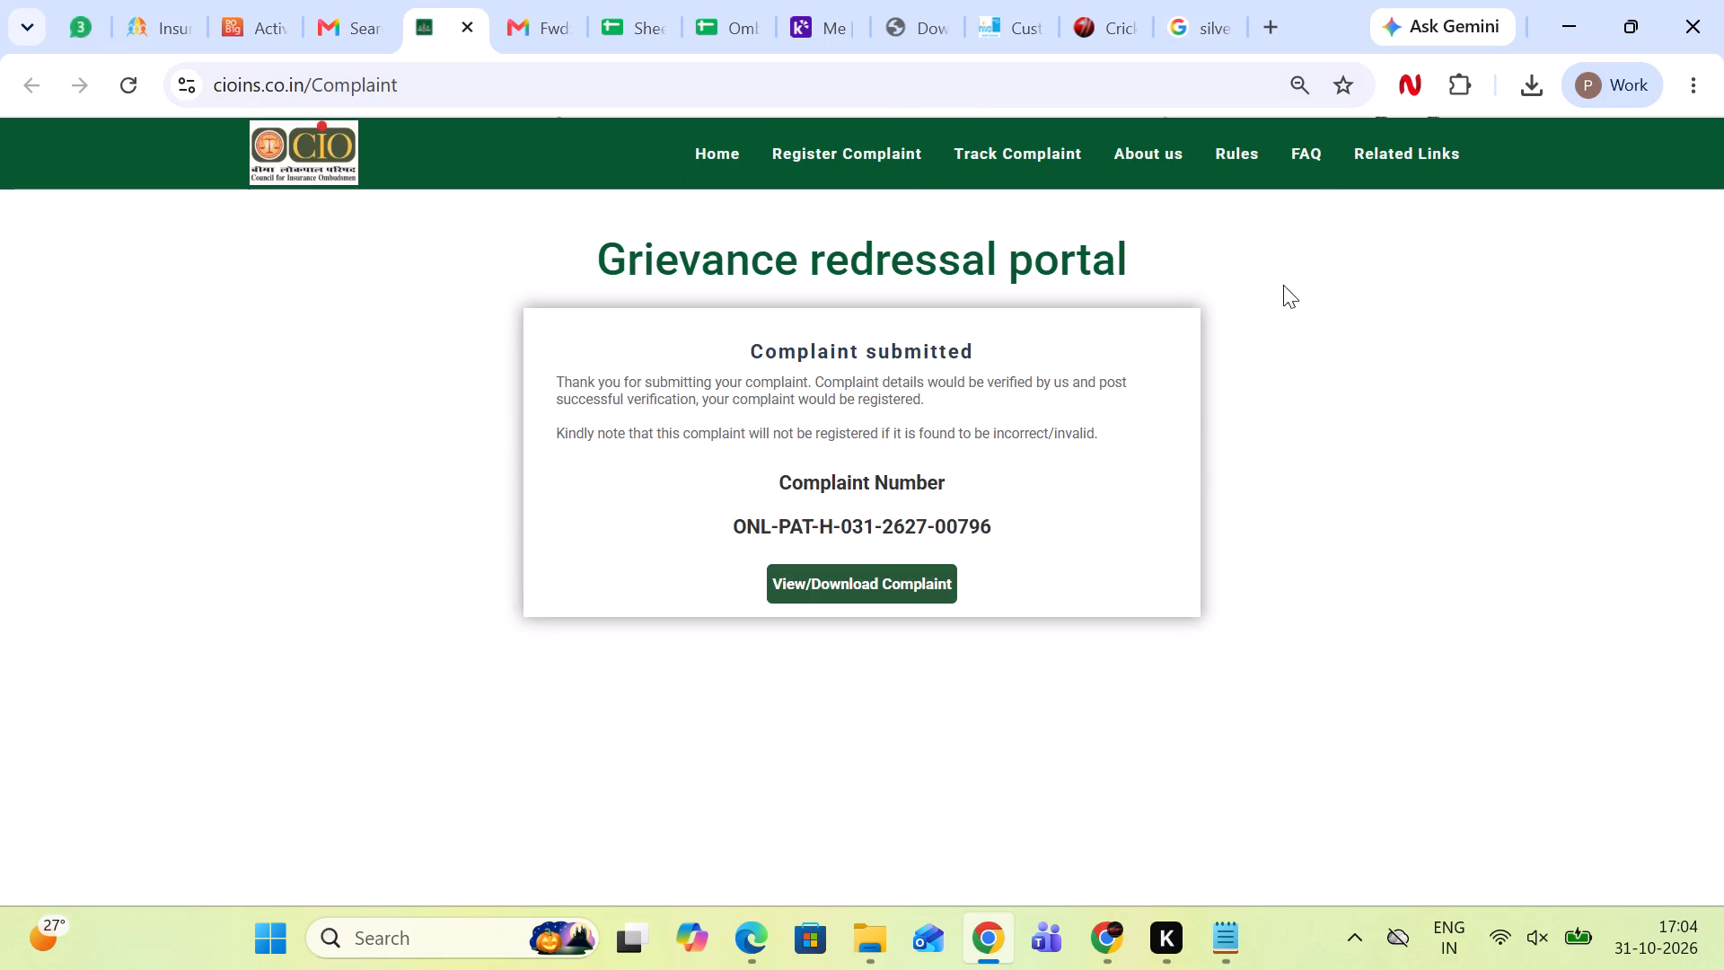
left_click(1168, 333)
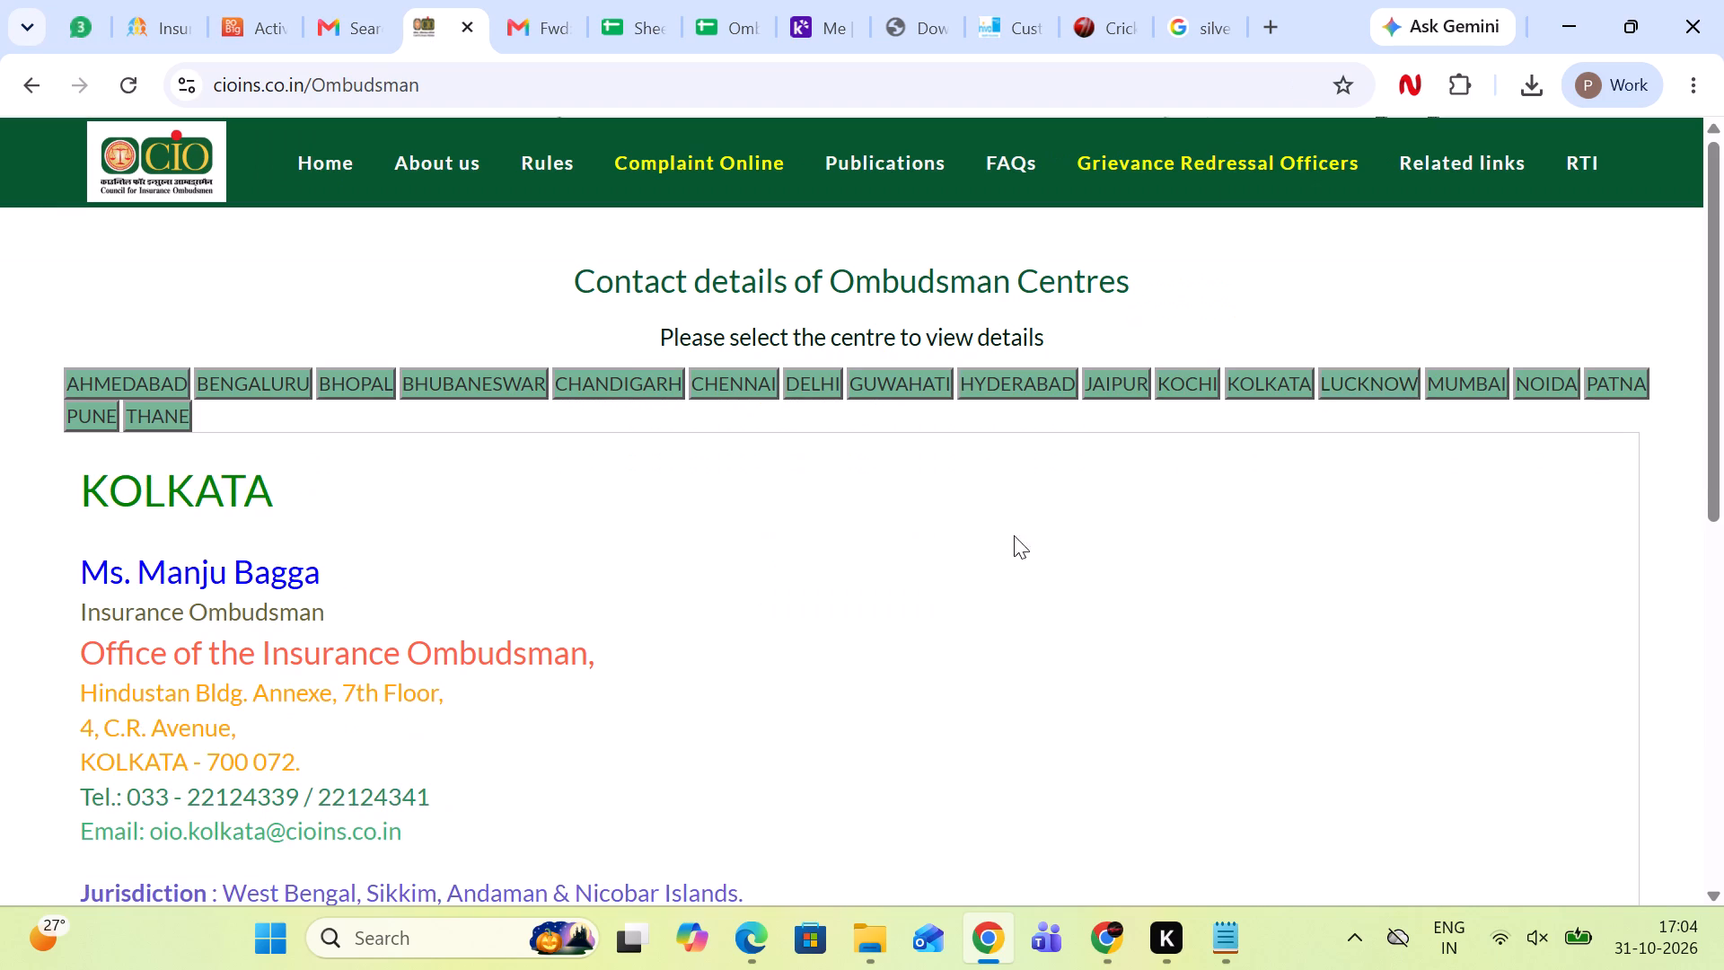
triple_click(1535, 392)
scroll(1505, 546, "down", 3)
scroll(1192, 473, "down", 1)
scroll(1179, 448, "up", 1)
Back in the complaint record, send the single Hearing date Reminder Mail to the Noida ombudsman office.
left_click(172, 0)
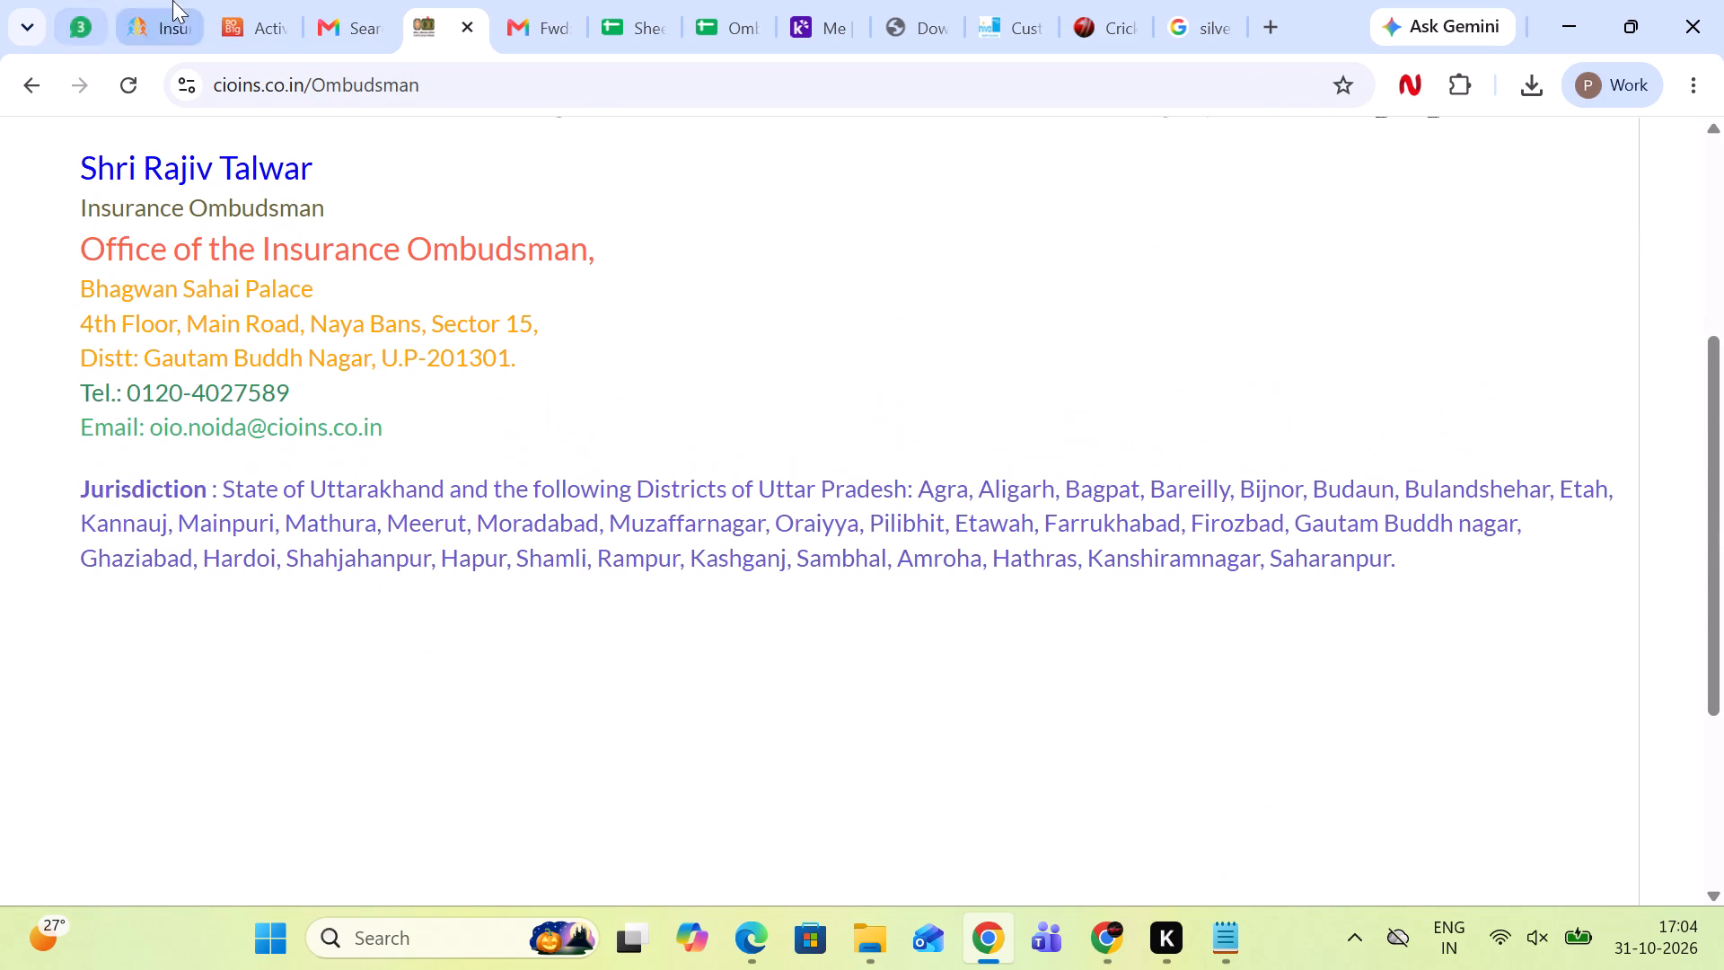
scroll(1163, 452, "up", 6)
scroll(1173, 475, "down", 3)
scroll(710, 657, "down", 2)
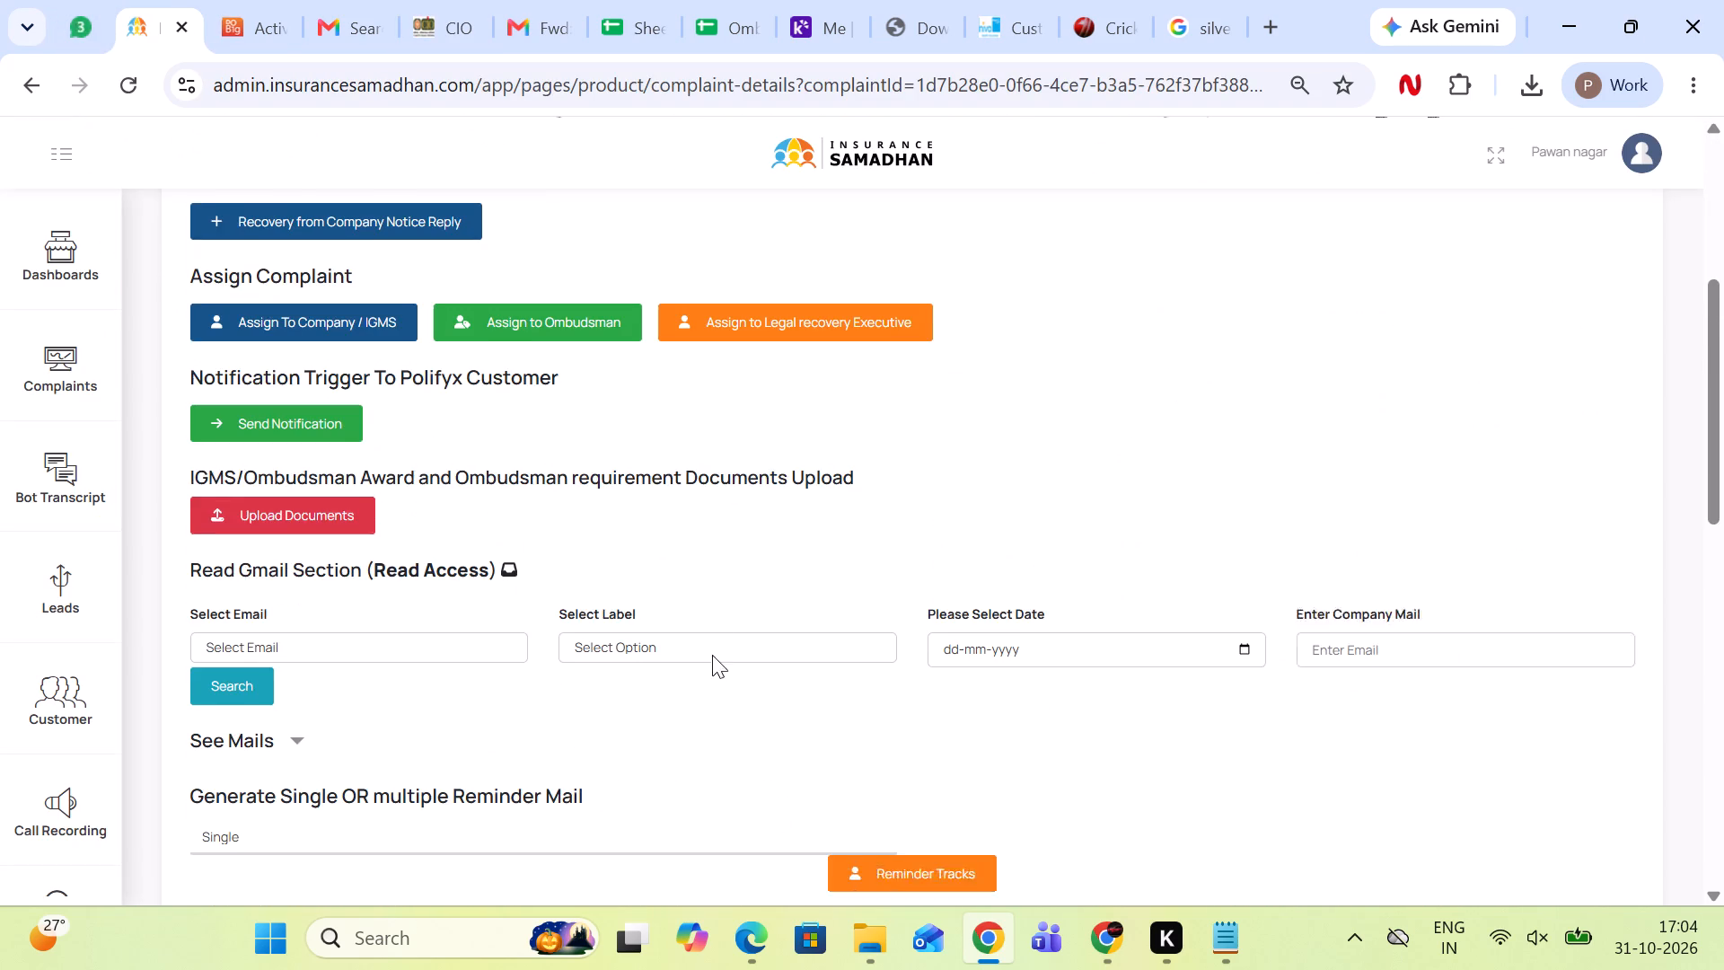
left_click(620, 613)
left_click(567, 667)
scroll(745, 657, "down", 3)
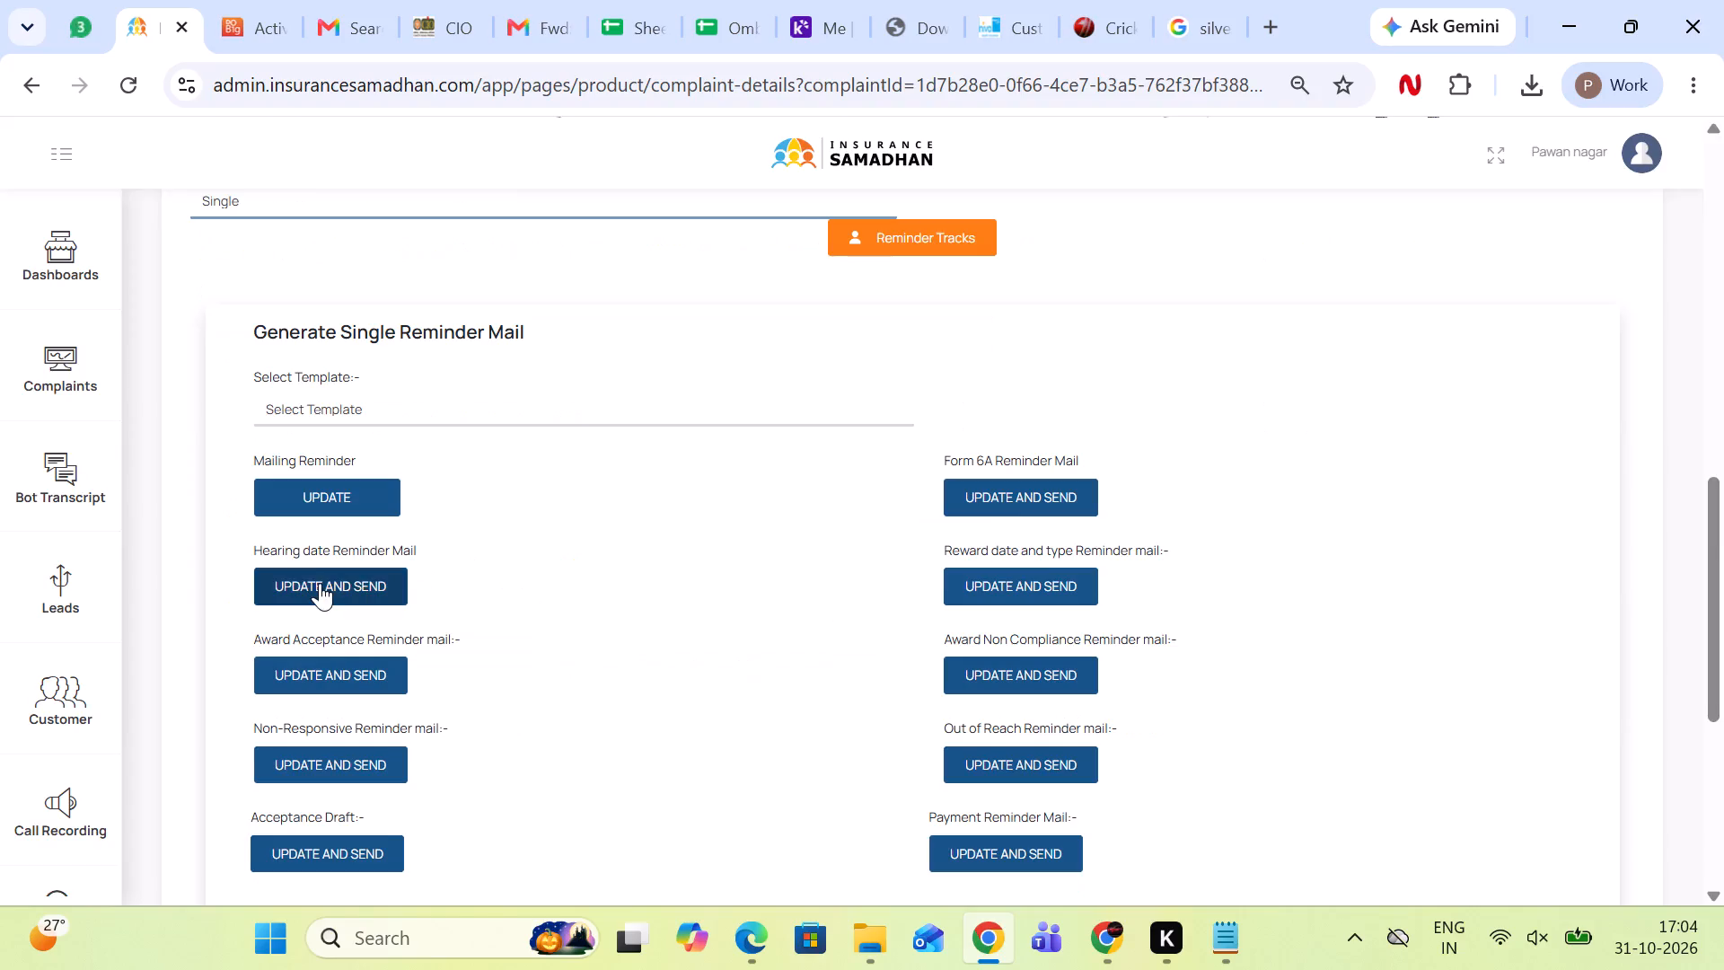
left_click(320, 583)
scroll(946, 617, "down", 7)
left_click(933, 865)
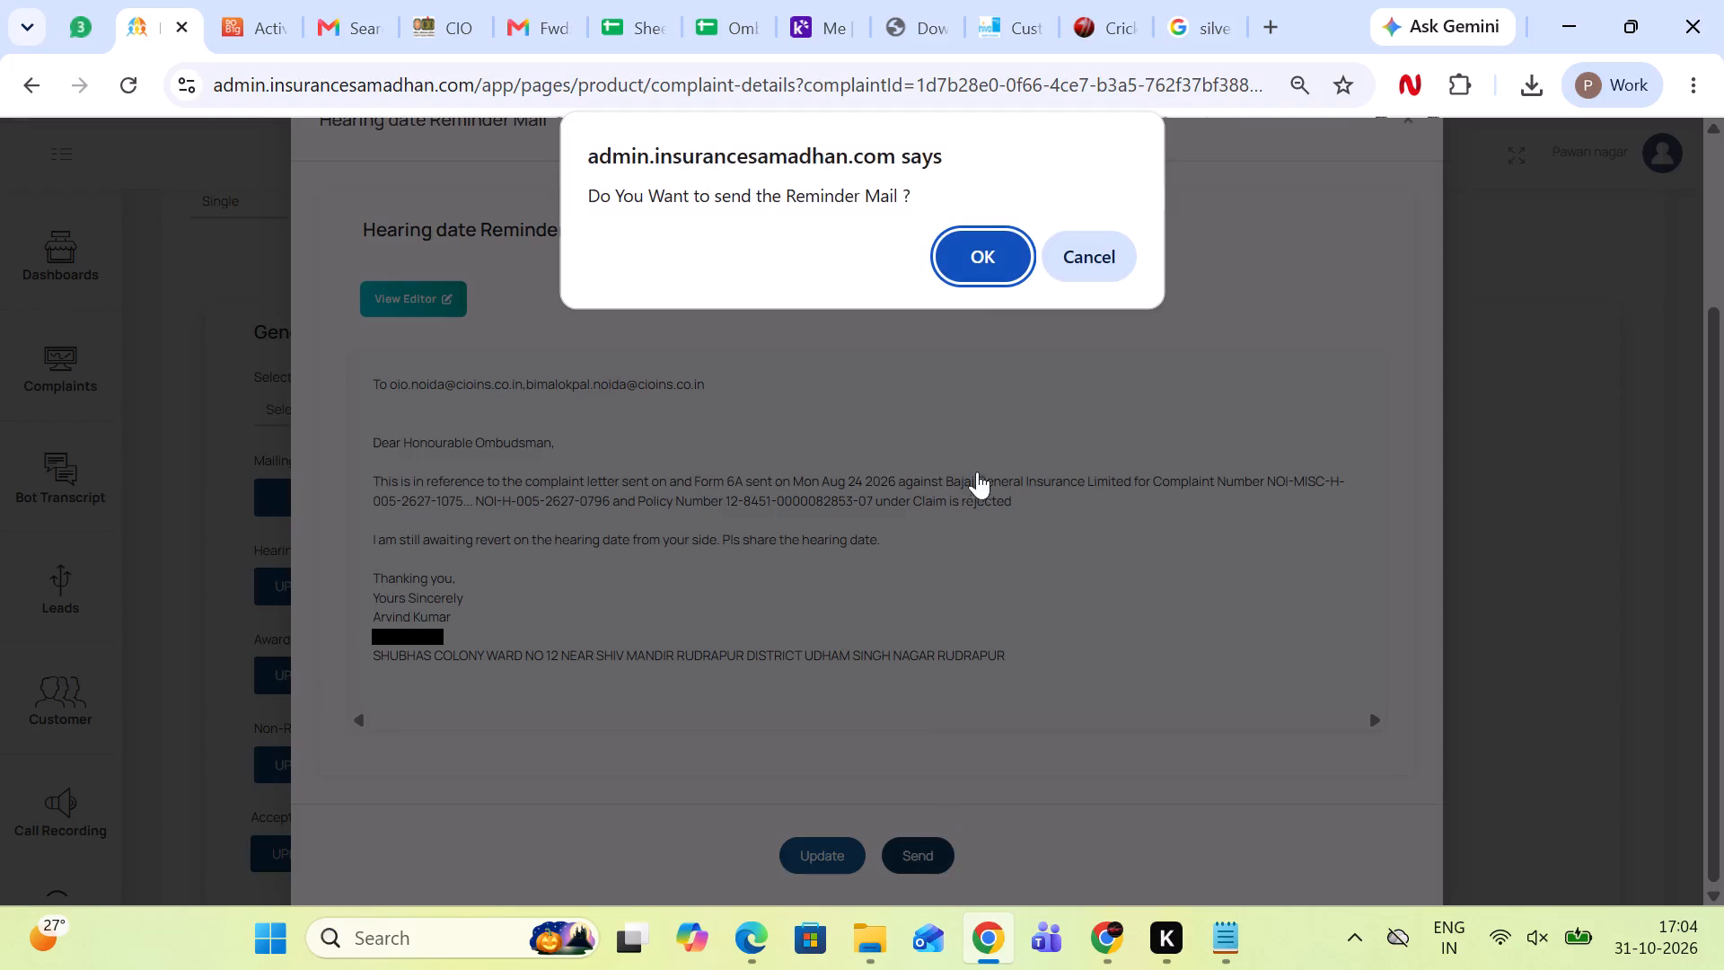
left_click(973, 239)
left_click(172, 368)
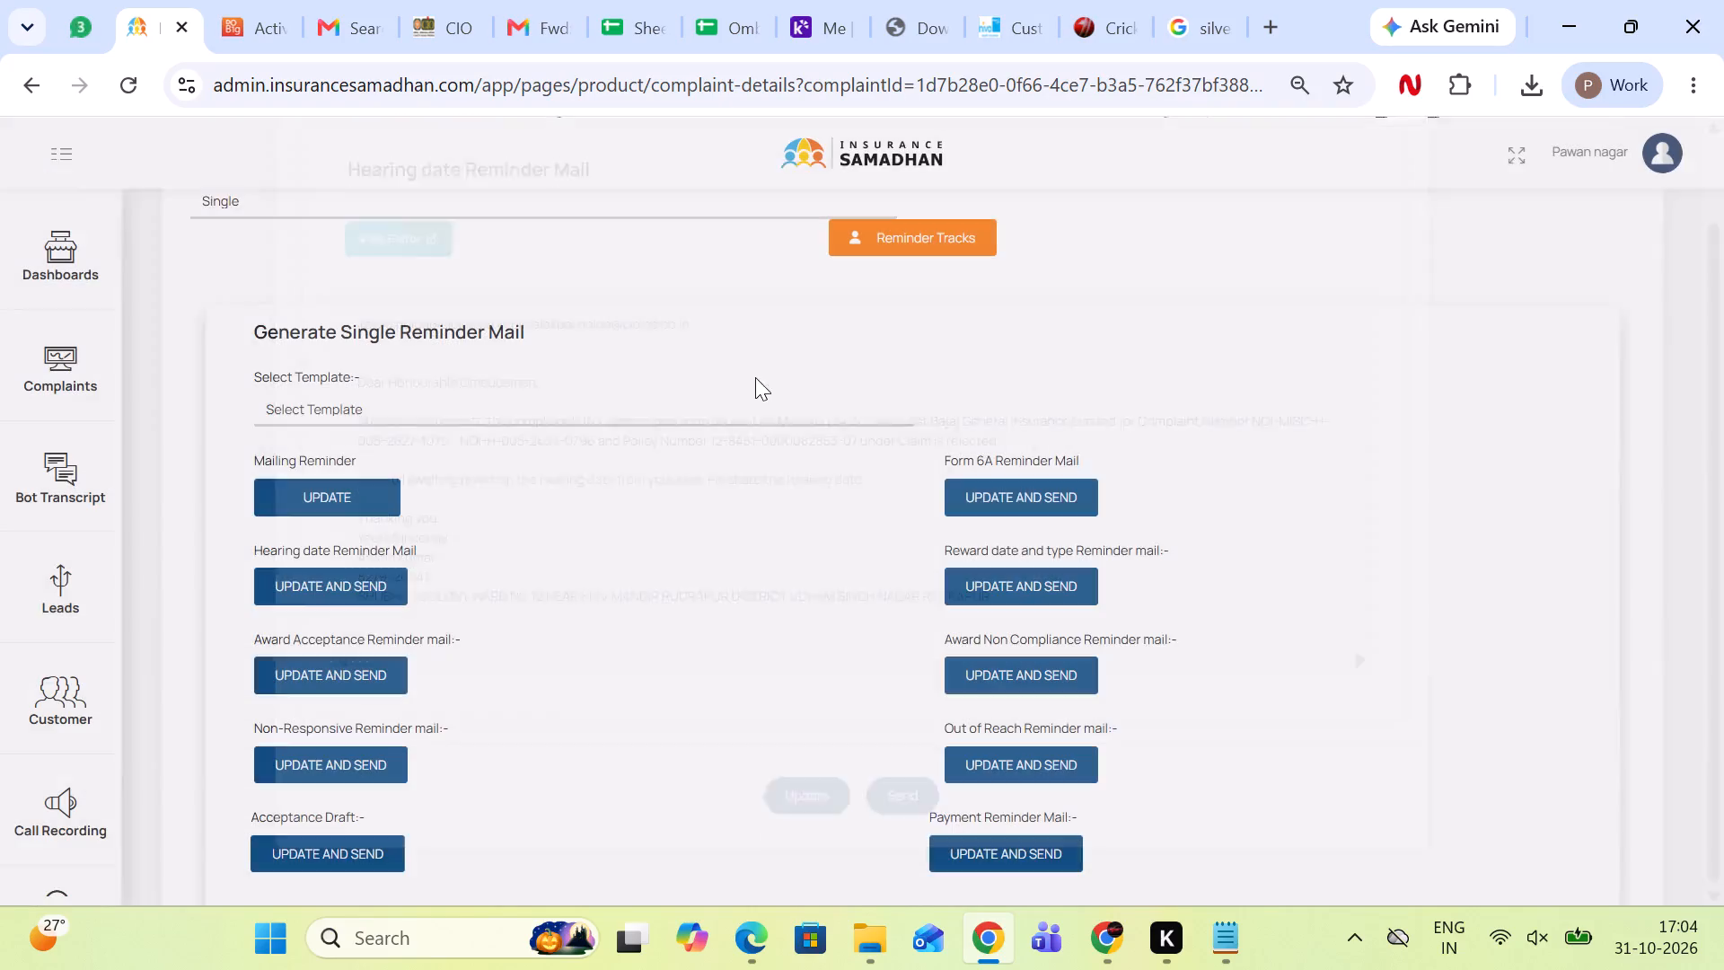
Add a complaint comment reading "hearing reminder shared.", reusing the description of the Oct 07 2026 communication log entry, and save it.
scroll(755, 377, "up", 17)
left_click(655, 242)
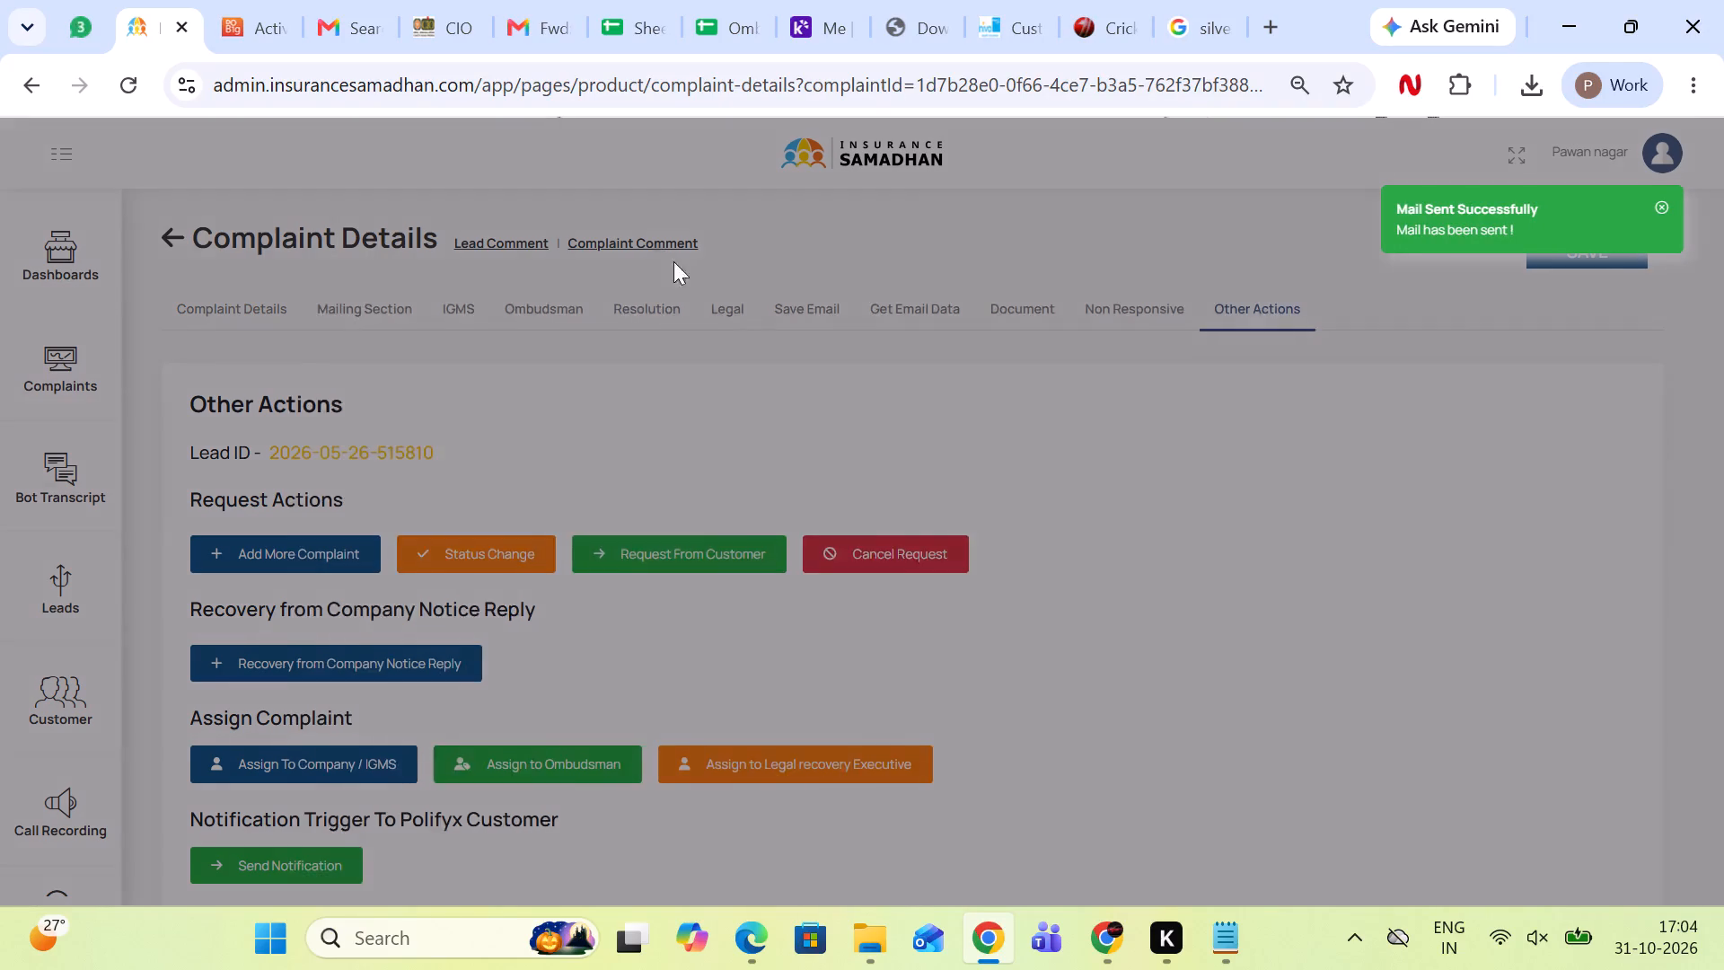
scroll(1011, 573, "down", 3)
scroll(726, 301, "up", 2)
triple_click(784, 406)
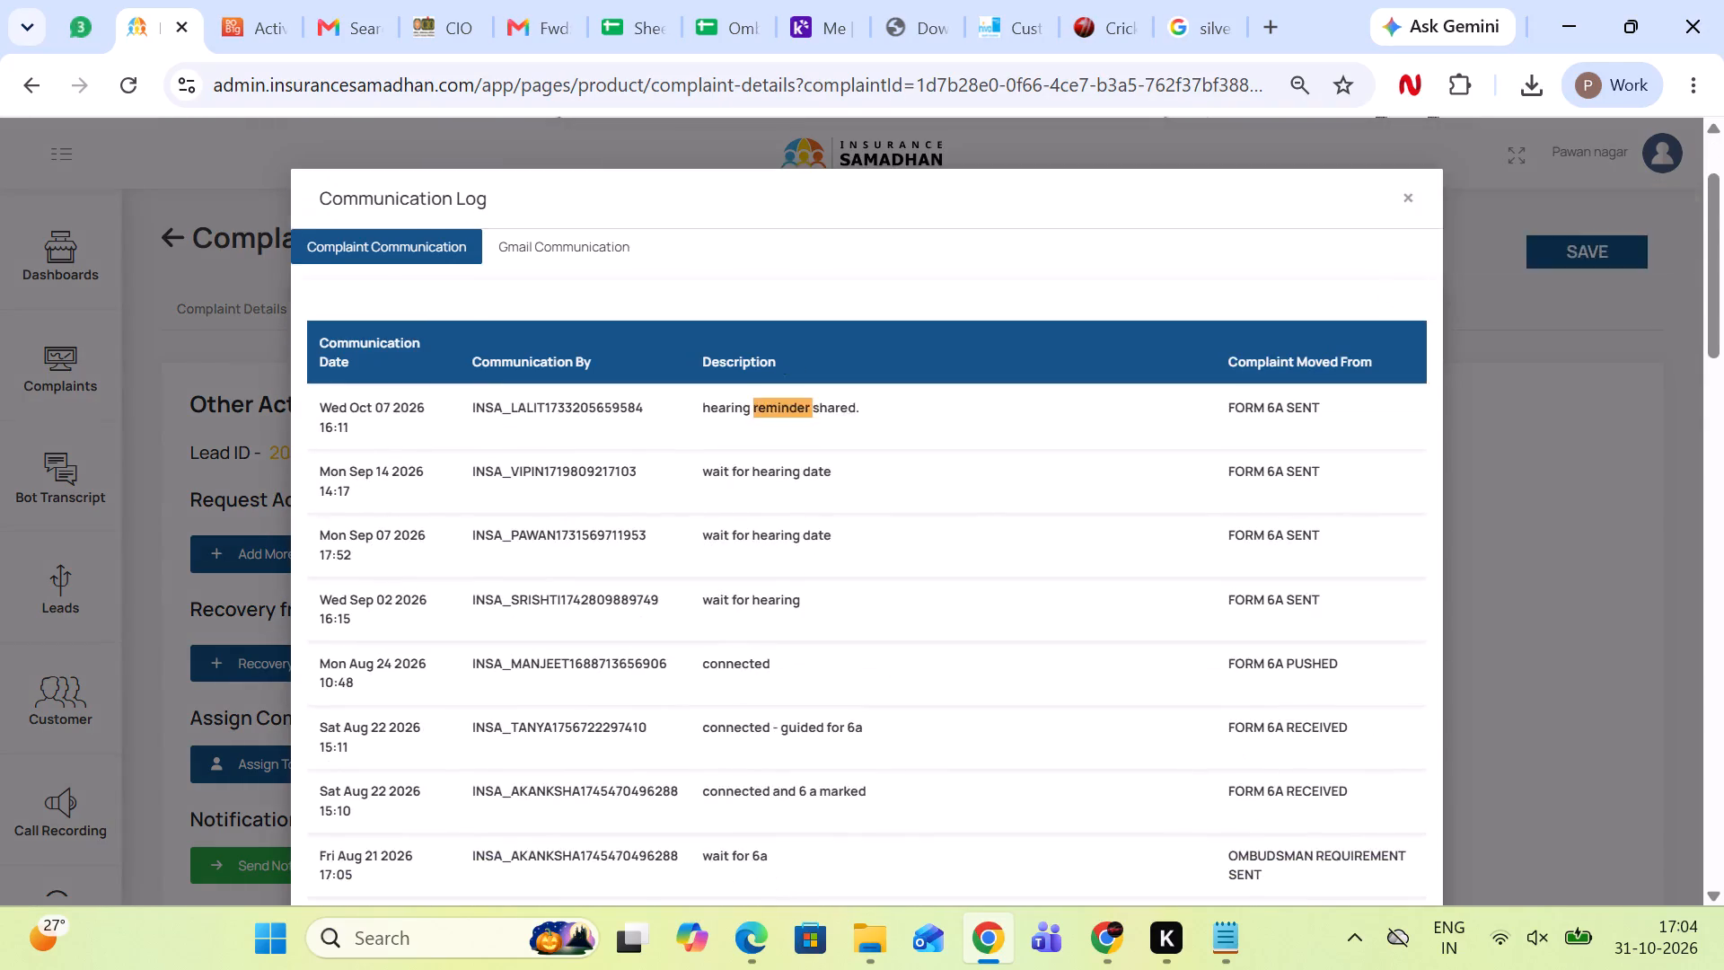
right_click(784, 406)
left_click(906, 444)
scroll(967, 594, "down", 10)
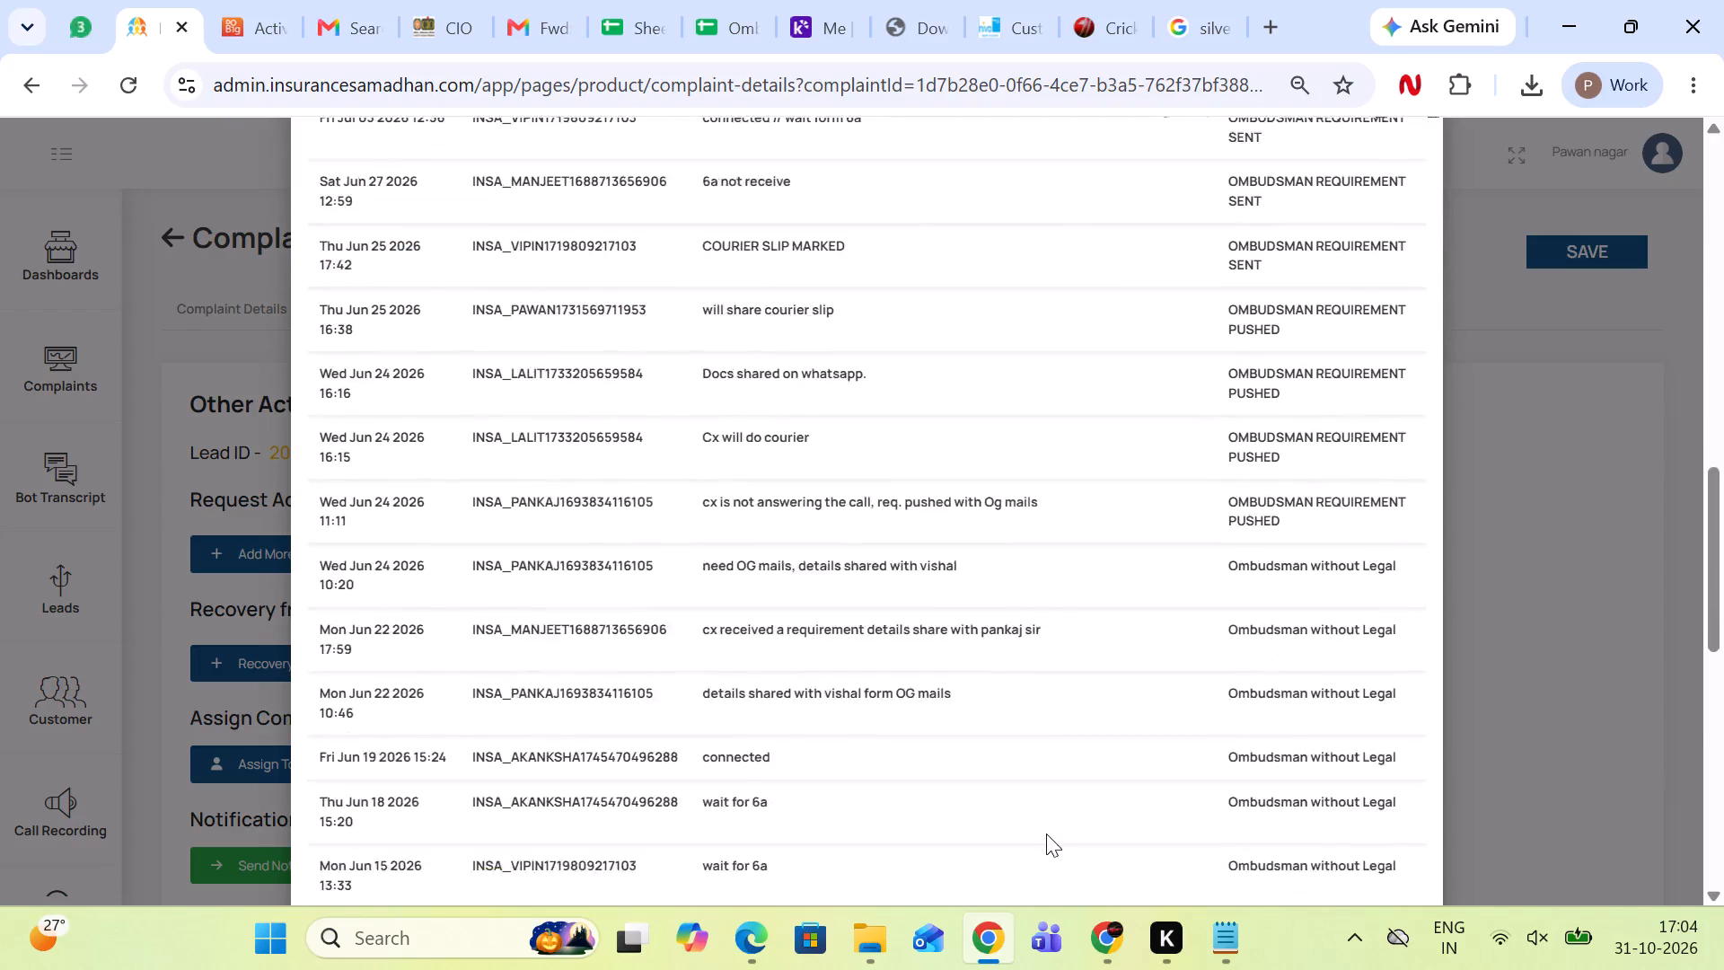
scroll(1046, 833, "down", 9)
left_click(963, 848)
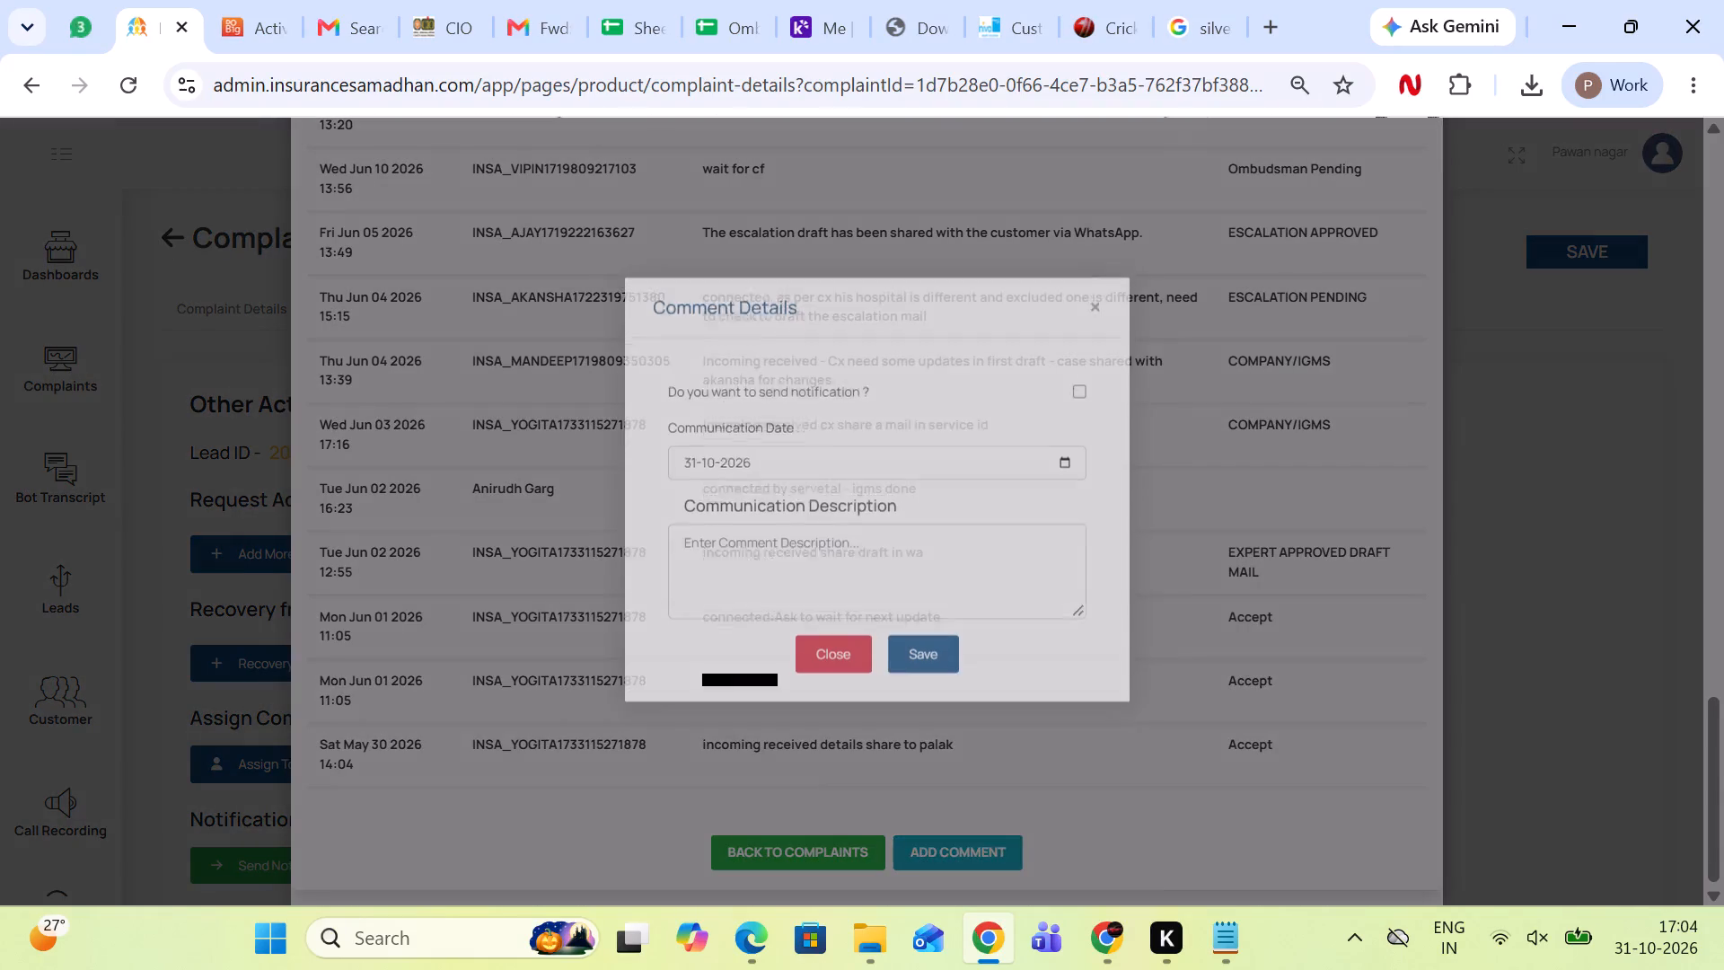
right_click(834, 553)
left_click(853, 590)
left_click(945, 681)
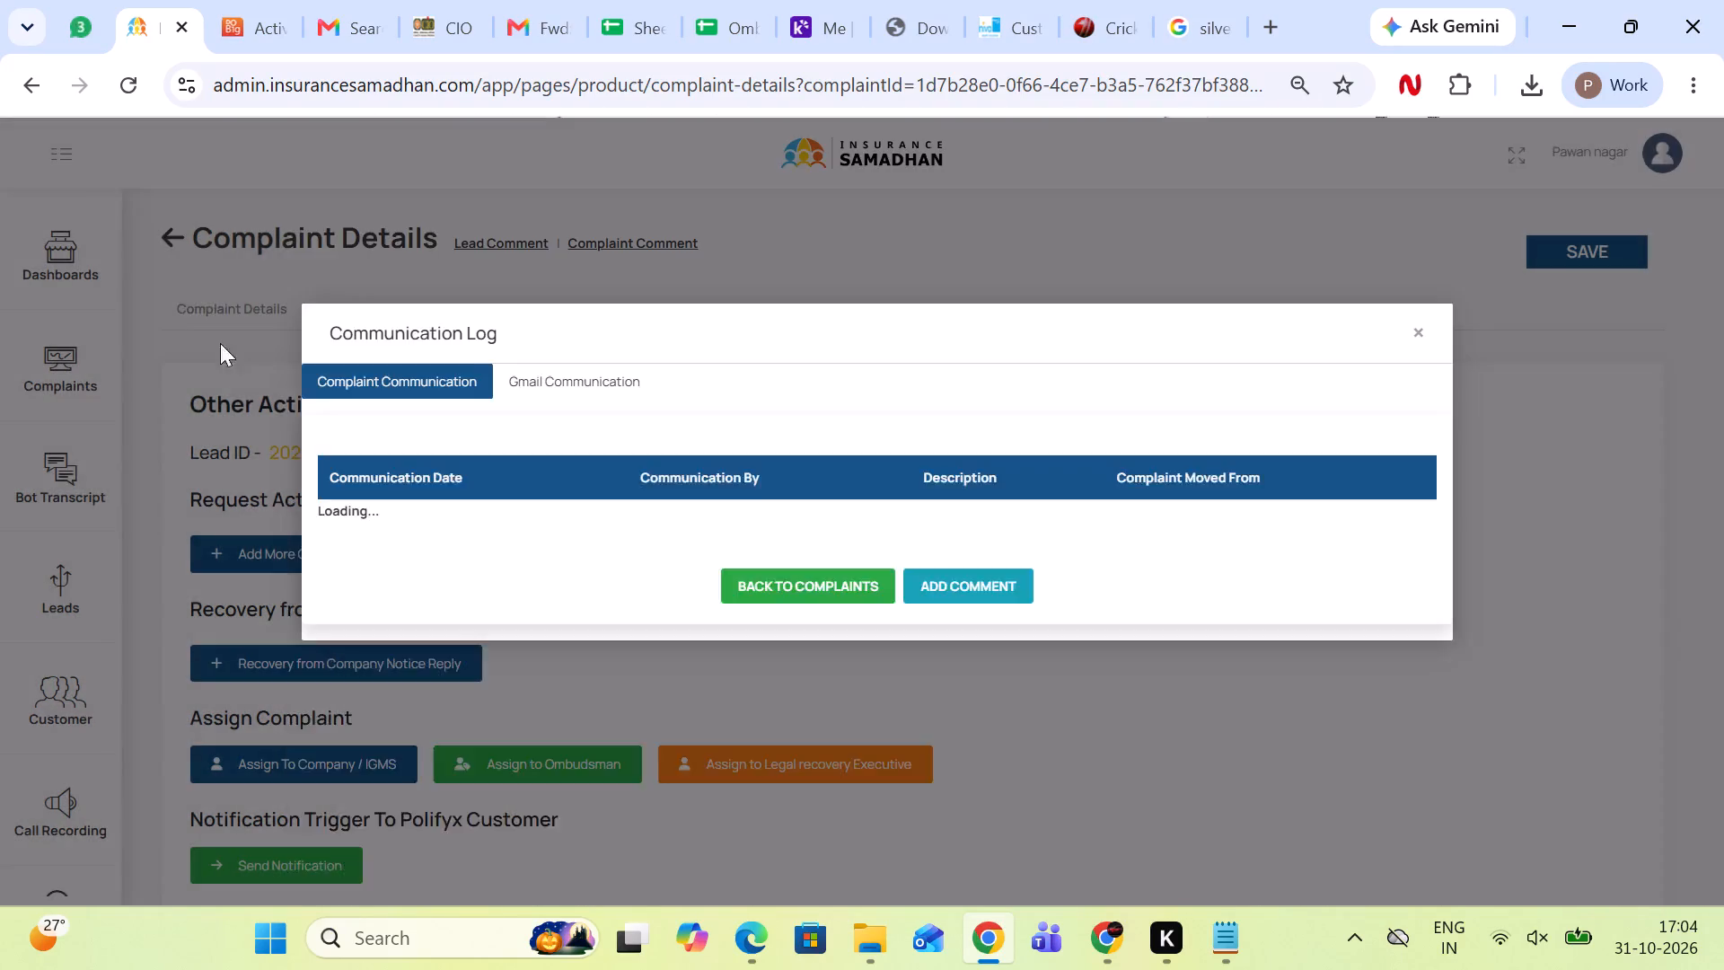
Return to the All Complaints list and review the communication log of the complaint with Form 6a sent status.
left_click(178, 304)
left_click(181, 234)
left_click(434, 0)
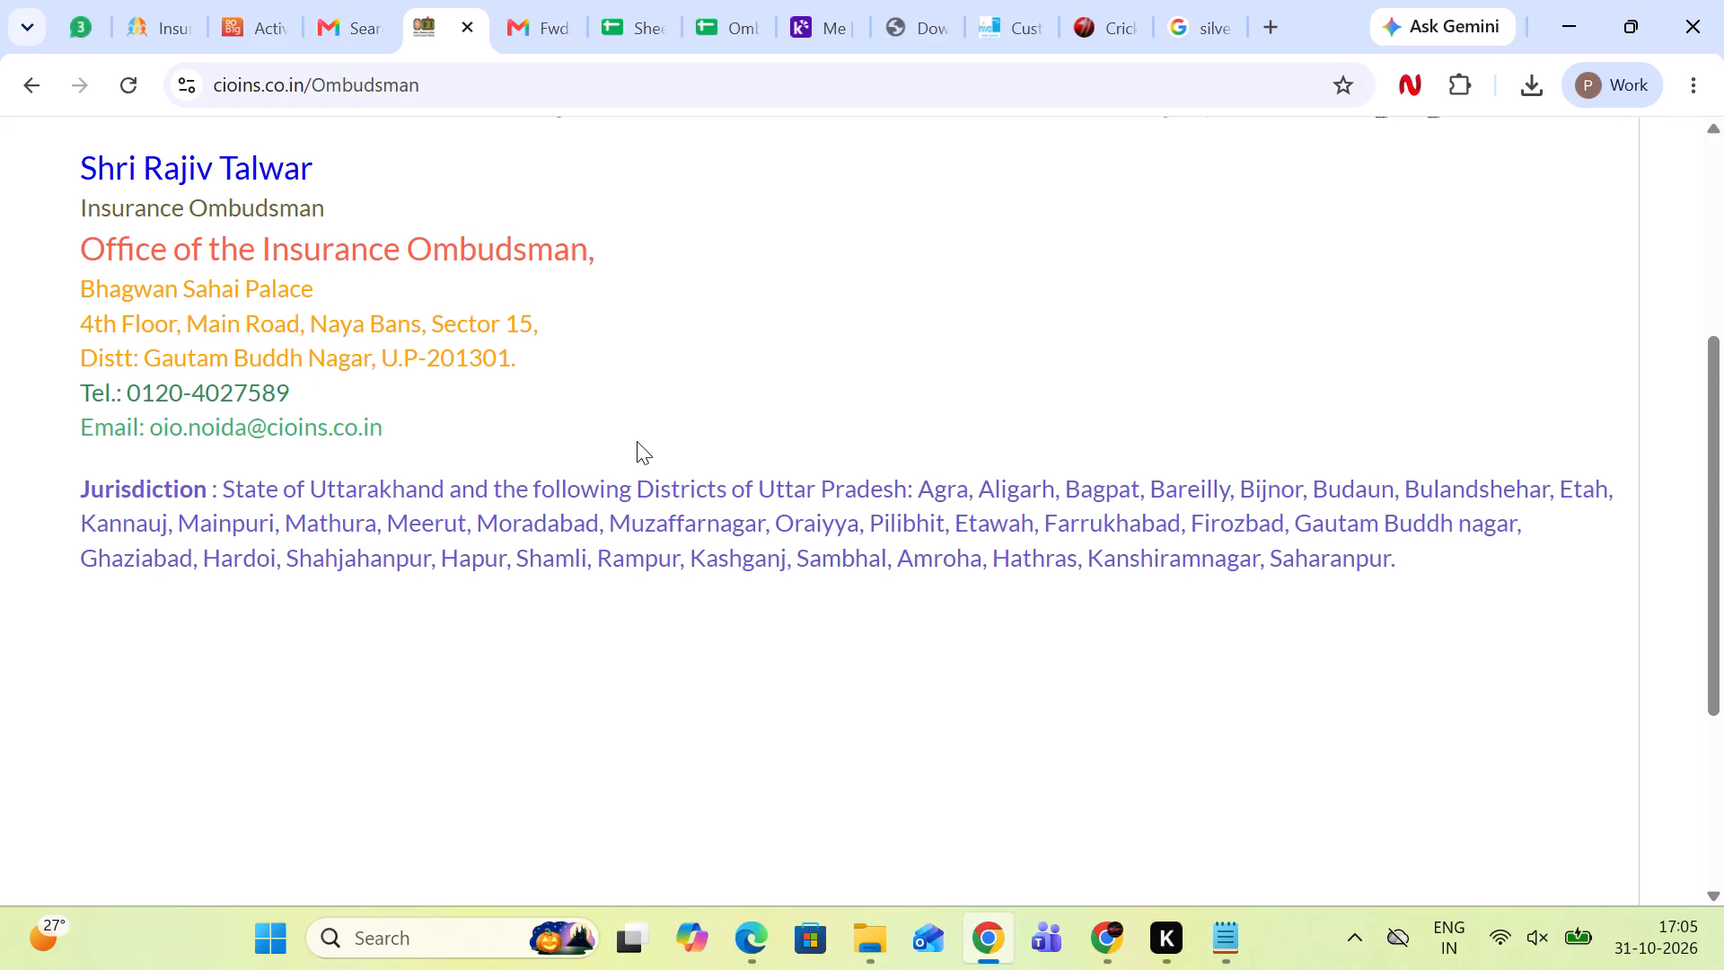
left_click(137, 0)
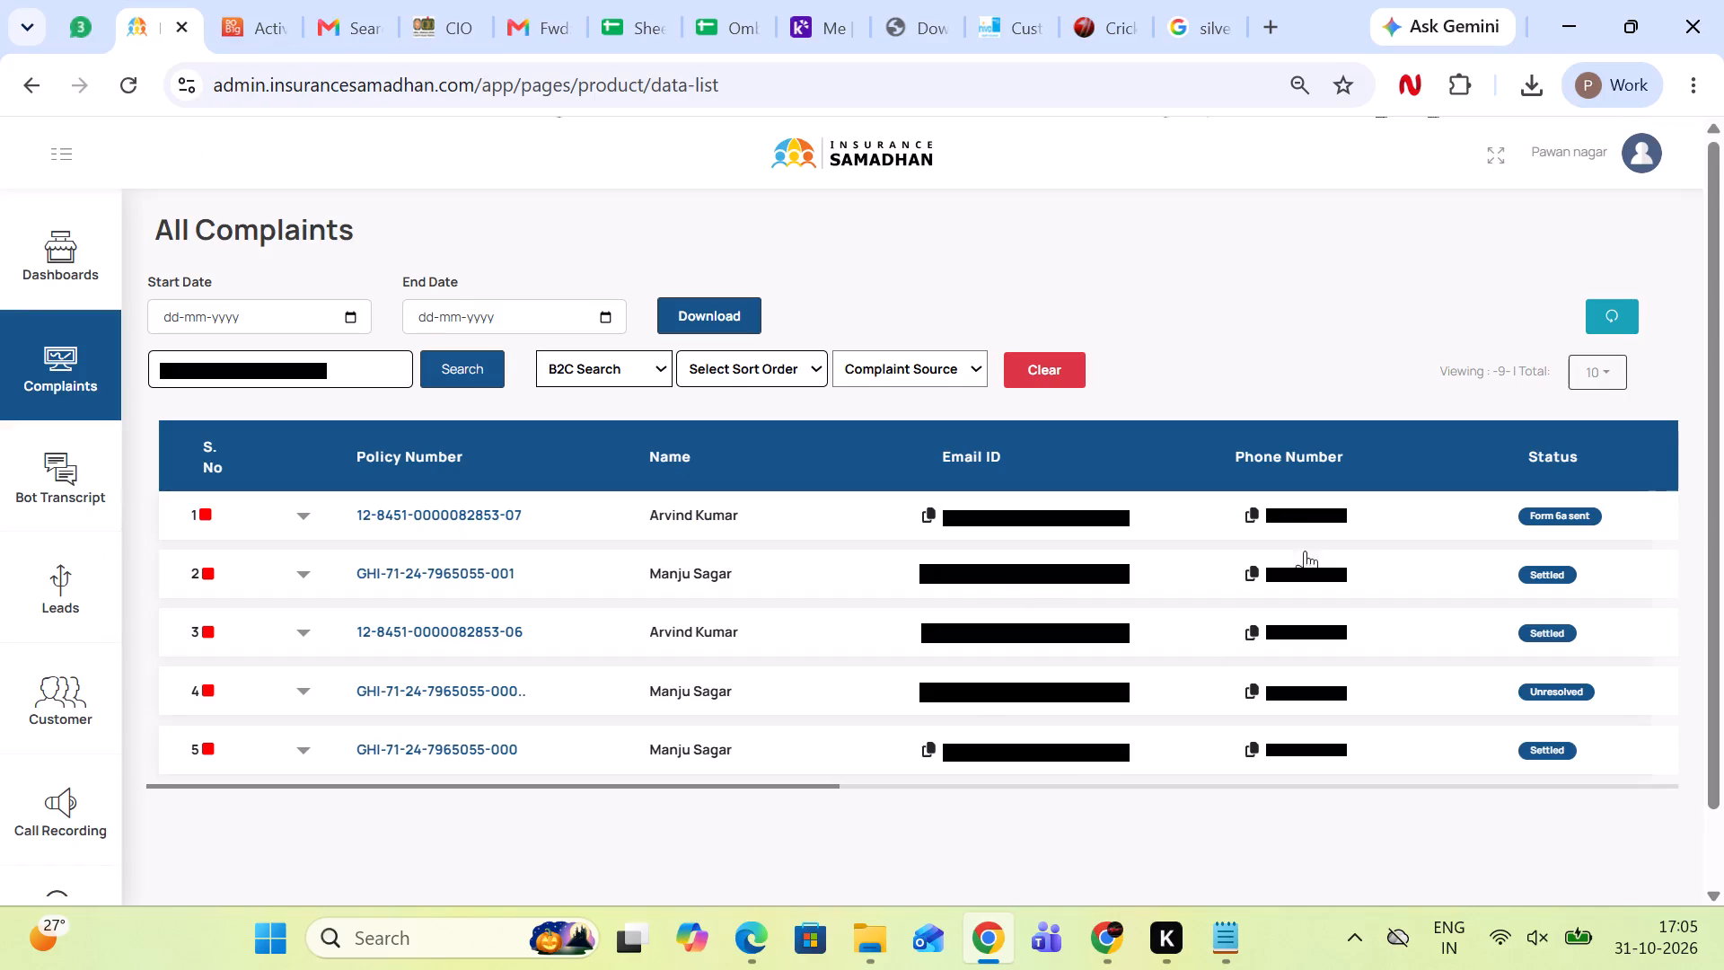
left_click(1241, 525)
left_click(1263, 584)
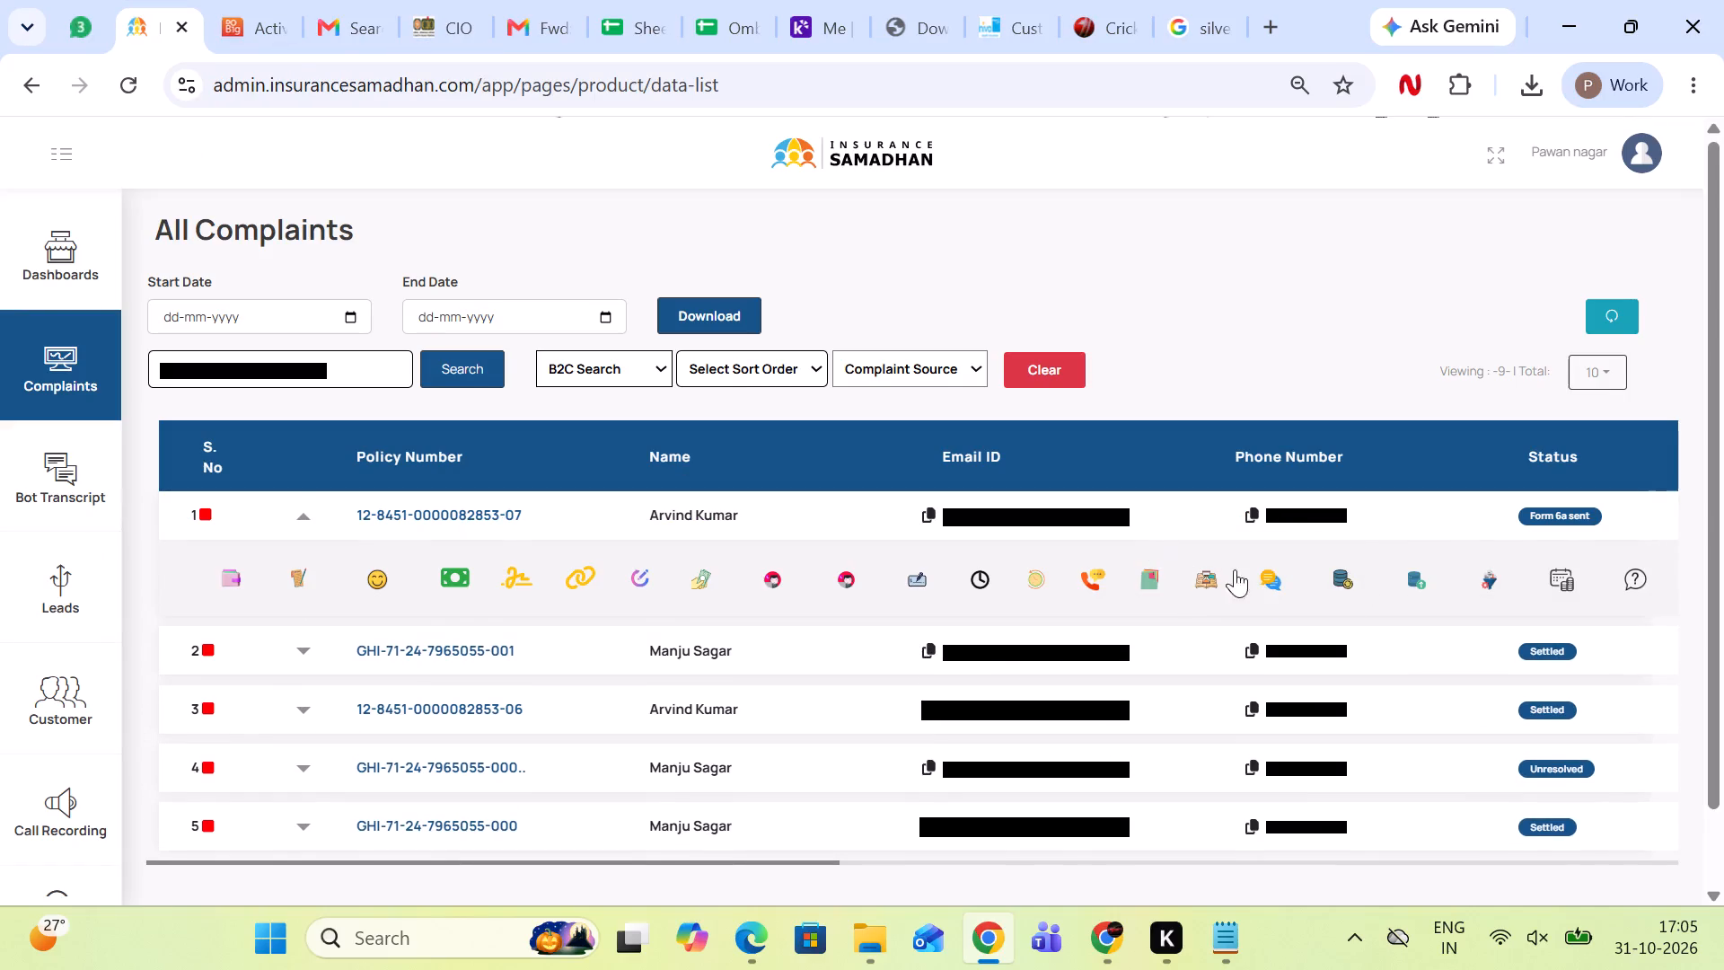
left_click(1293, 581)
left_click(1280, 581)
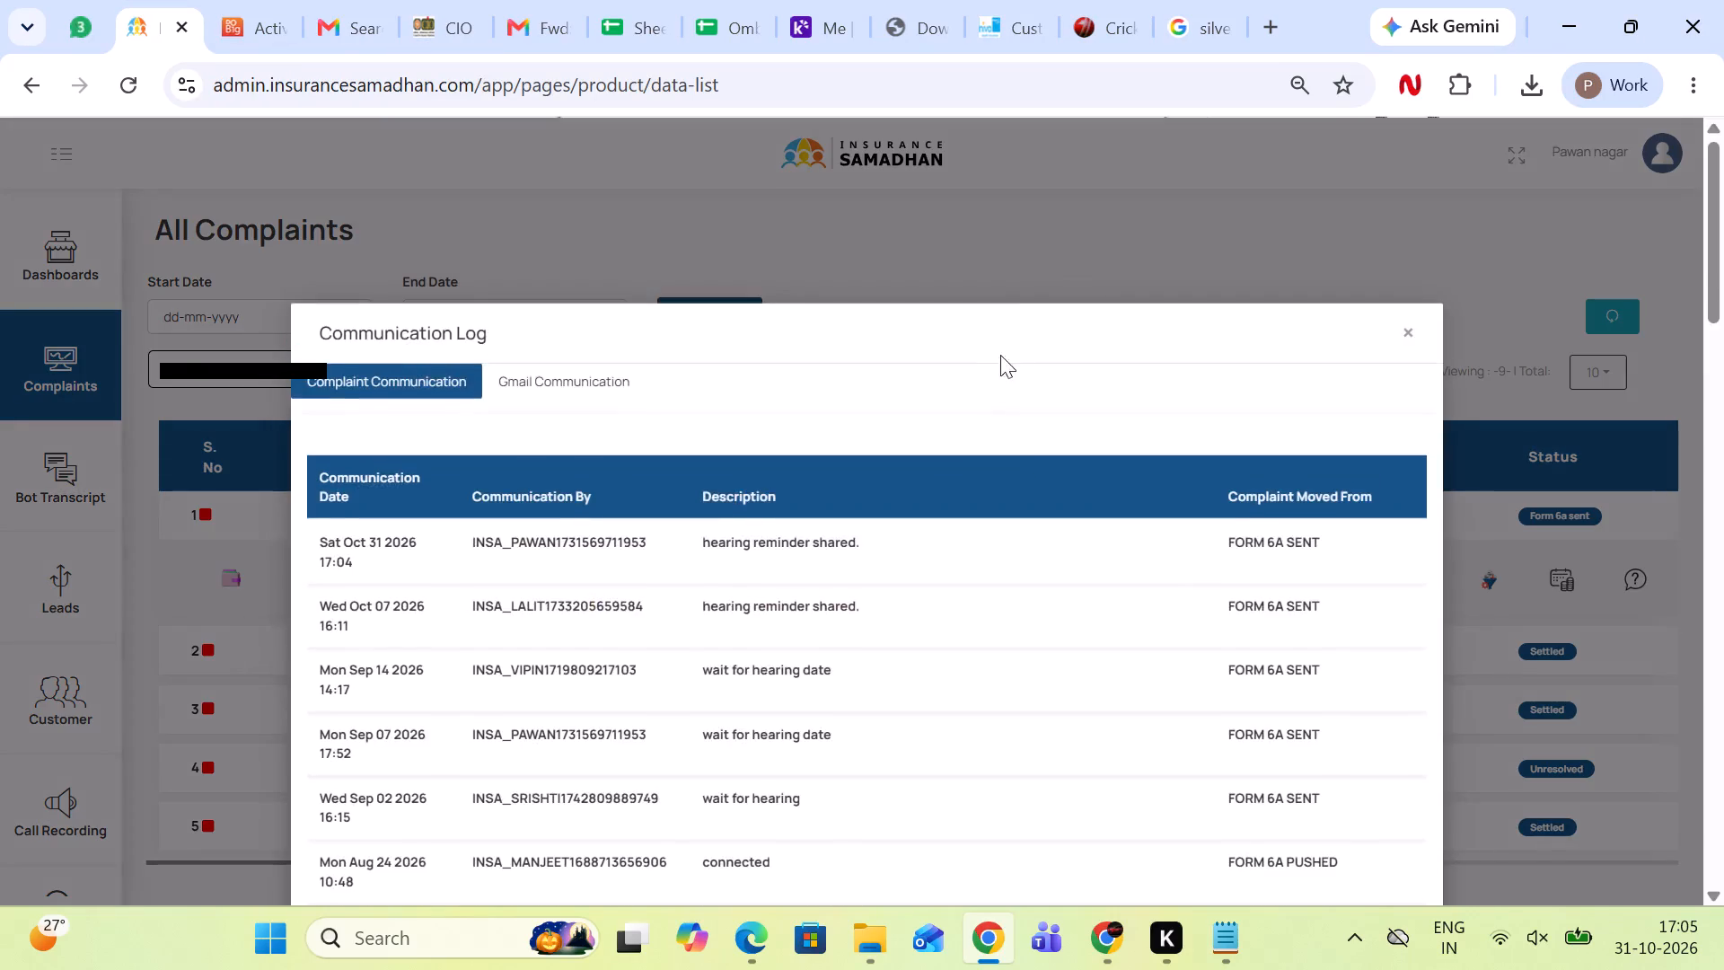
left_click(1044, 268)
Switch to Gmail and reply to the forwarded "No response ombudsman" email with the message "connected".
left_click(558, 0)
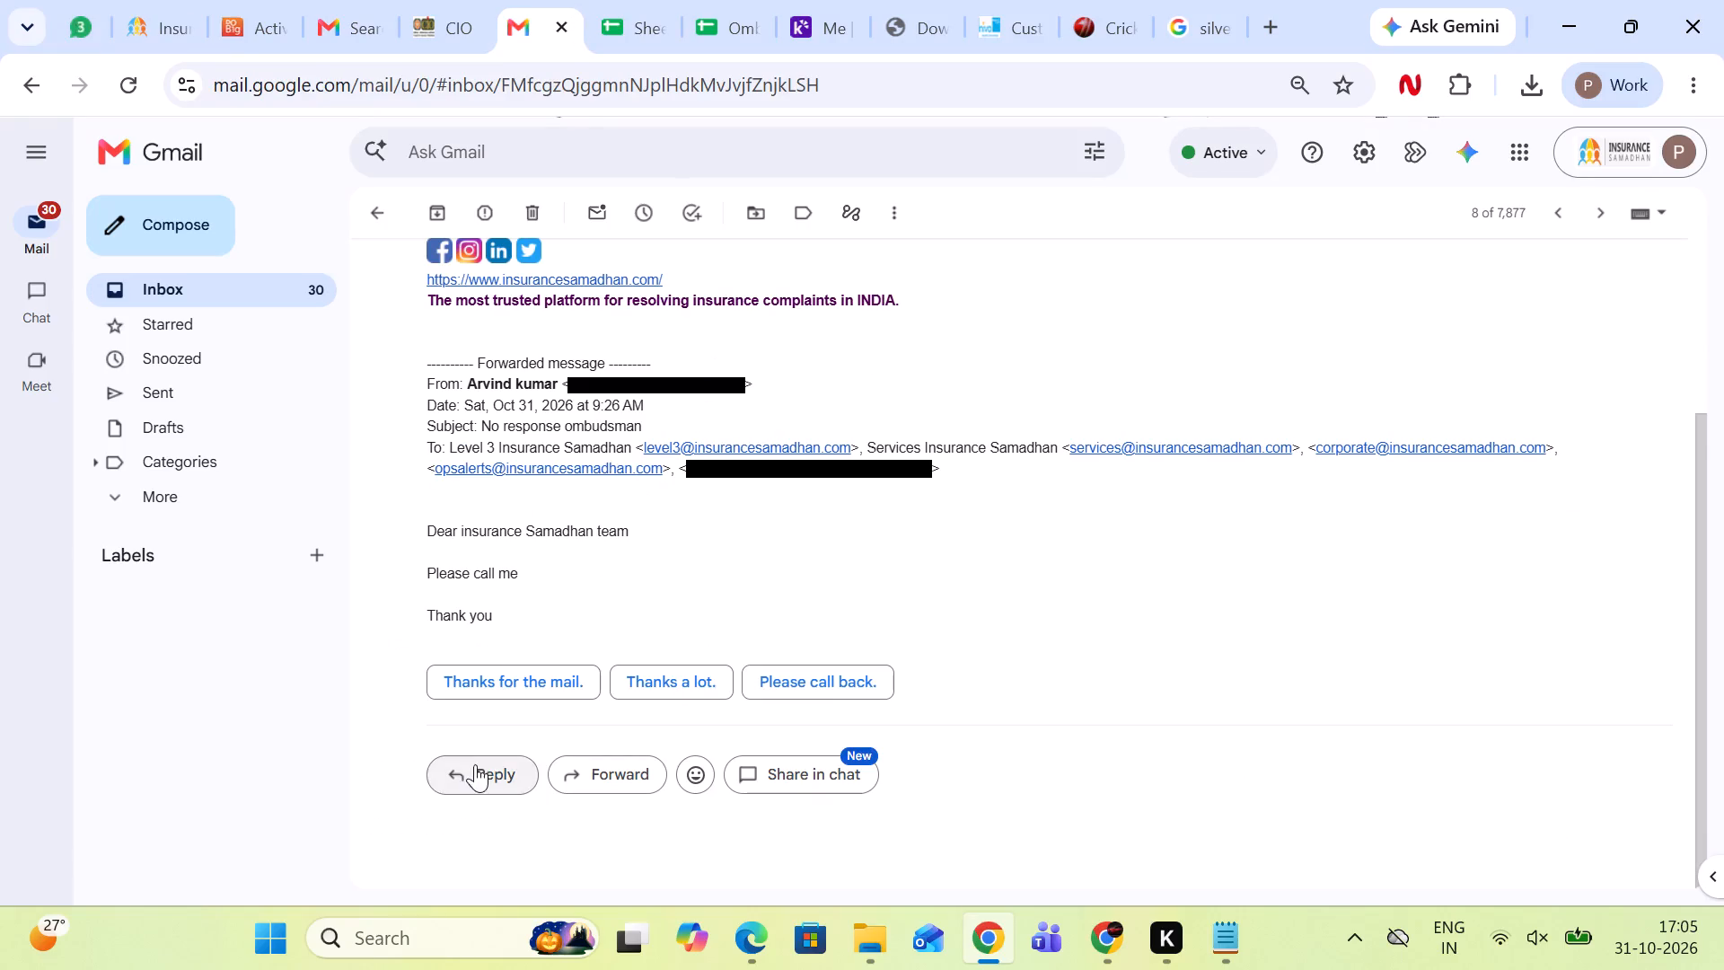
left_click(475, 766)
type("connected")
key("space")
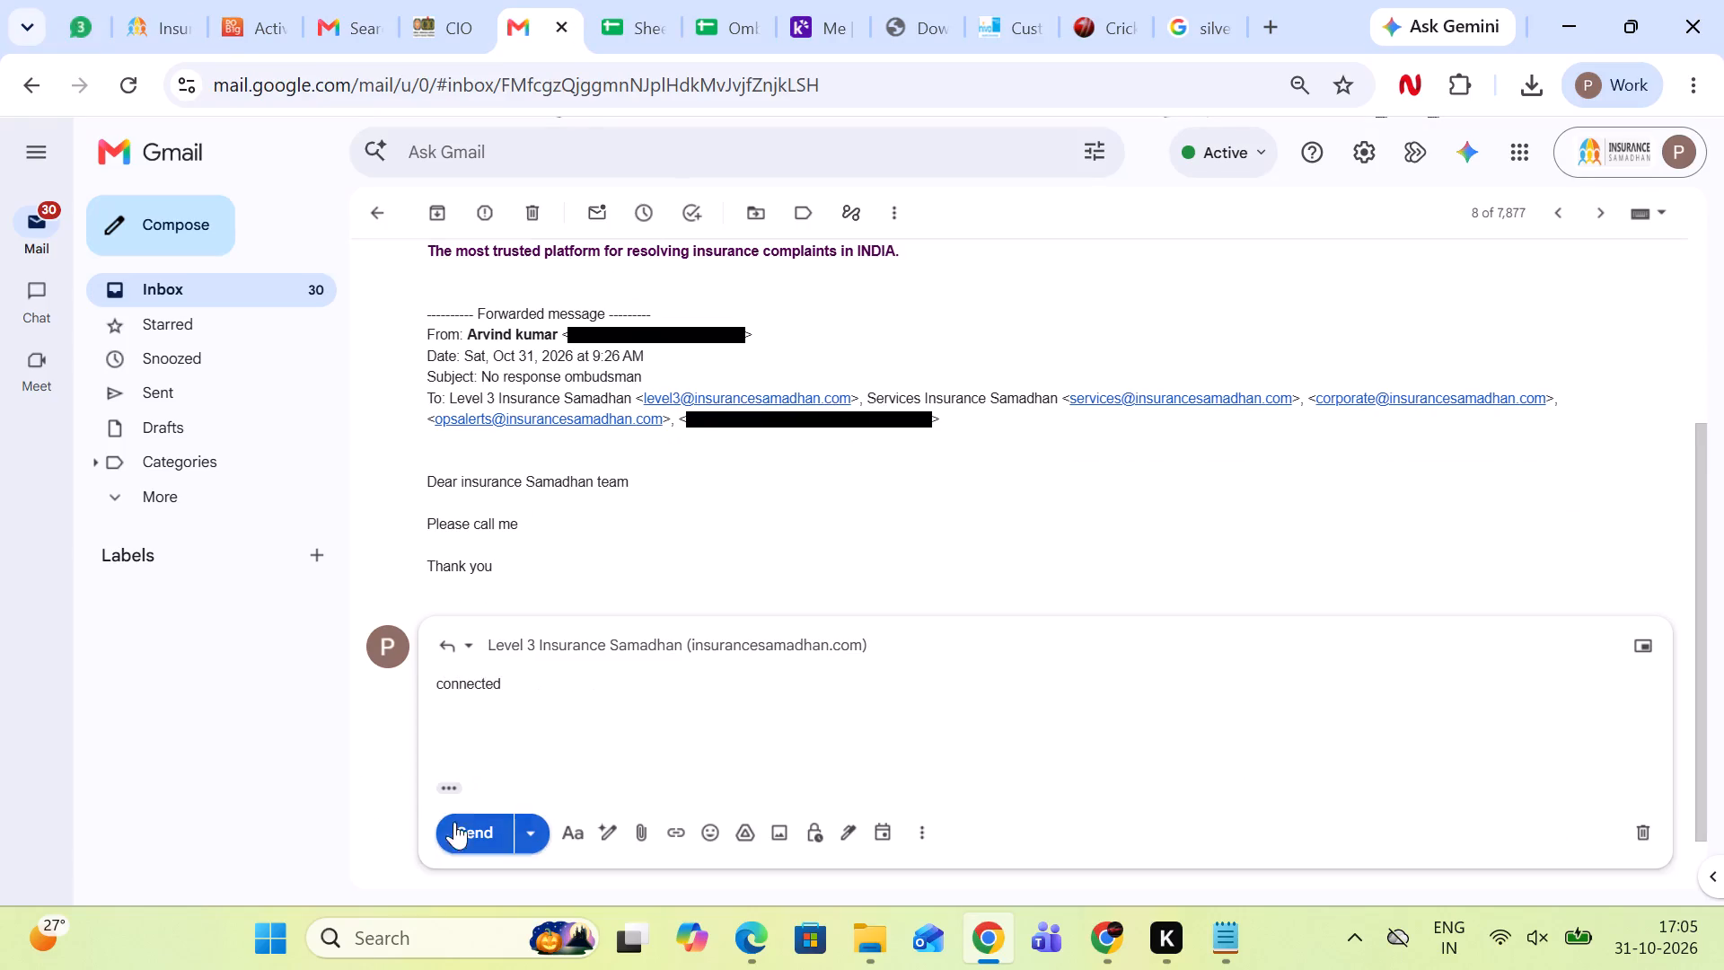
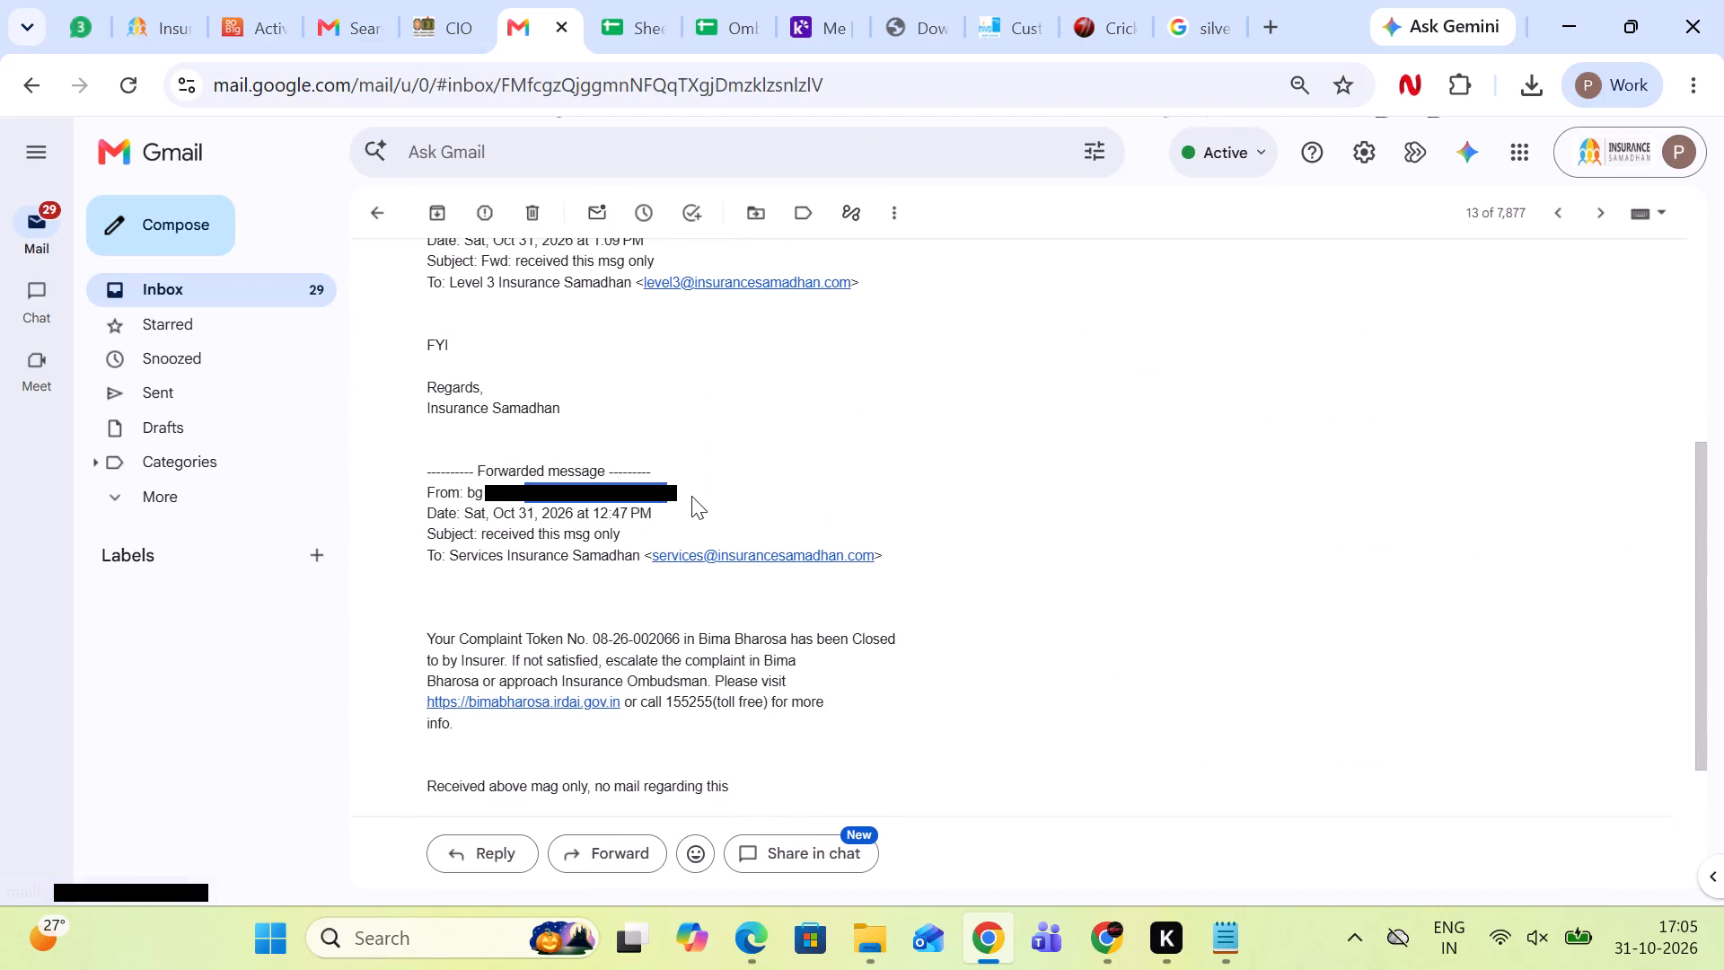
Copy the sender's email address from the forwarded "received this msg only" message and search All Complaints in the Insurance Samadhan admin portal for it.
key("ctrl+c")
left_click(165, 0)
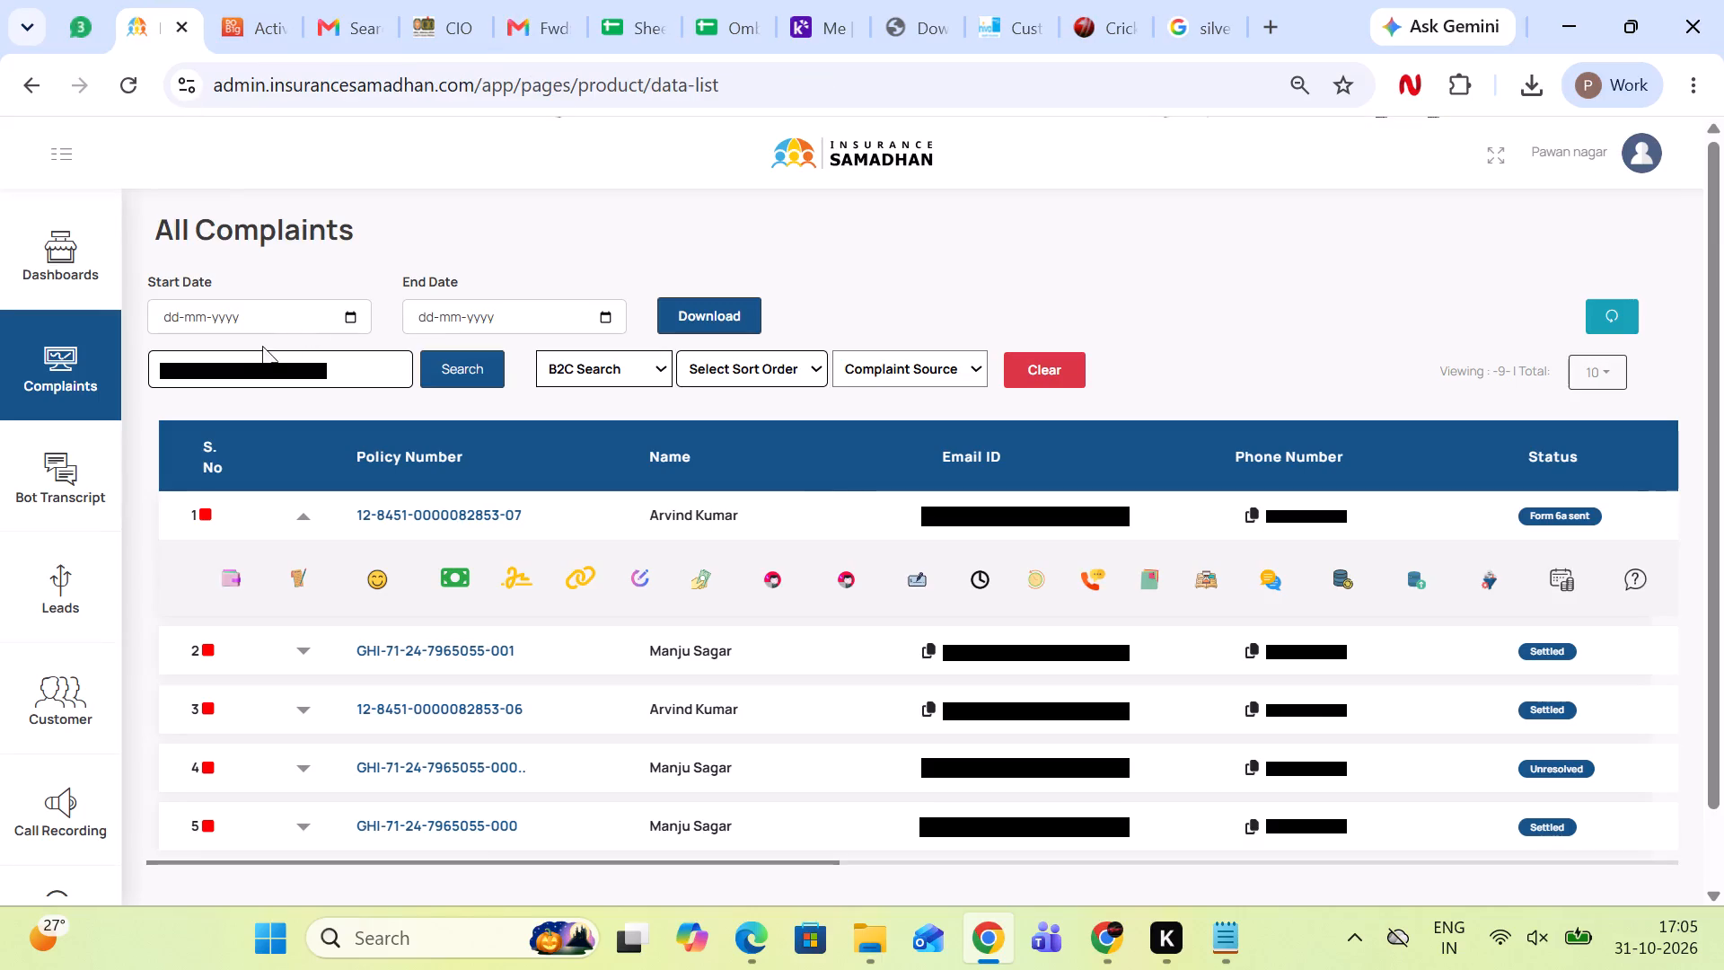
left_click(256, 366)
key("ctrl+a")
key("ctrl+v")
left_click(162, 367)
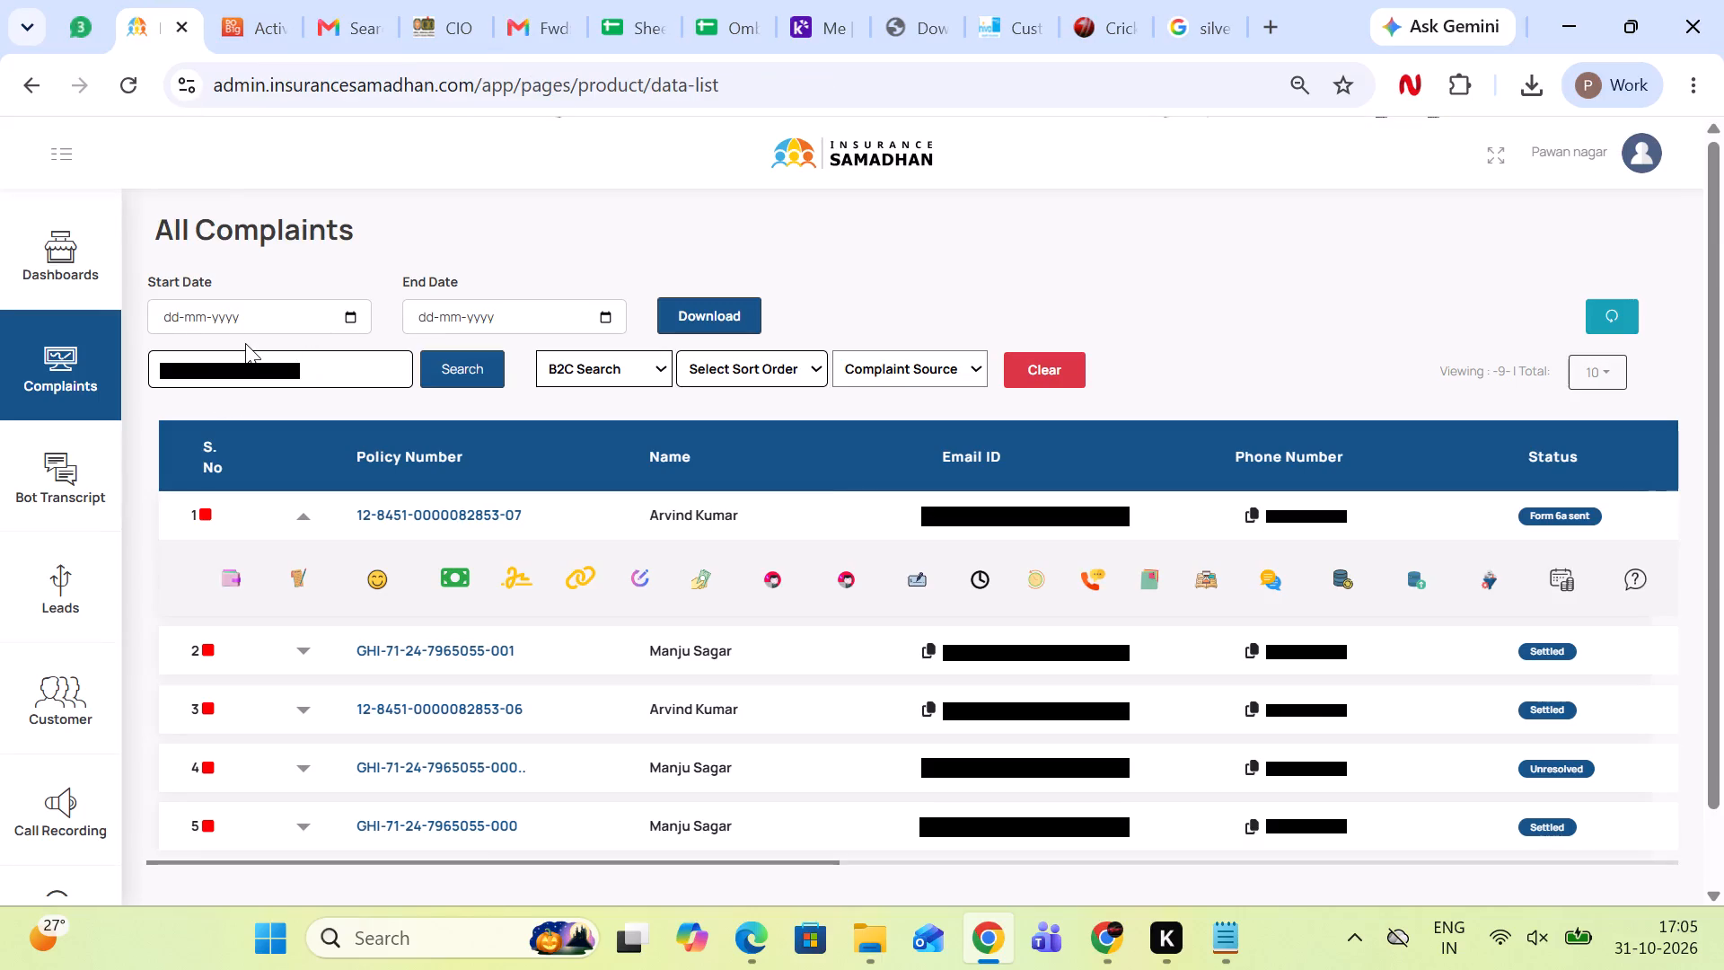
key("Delete")
key("Return")
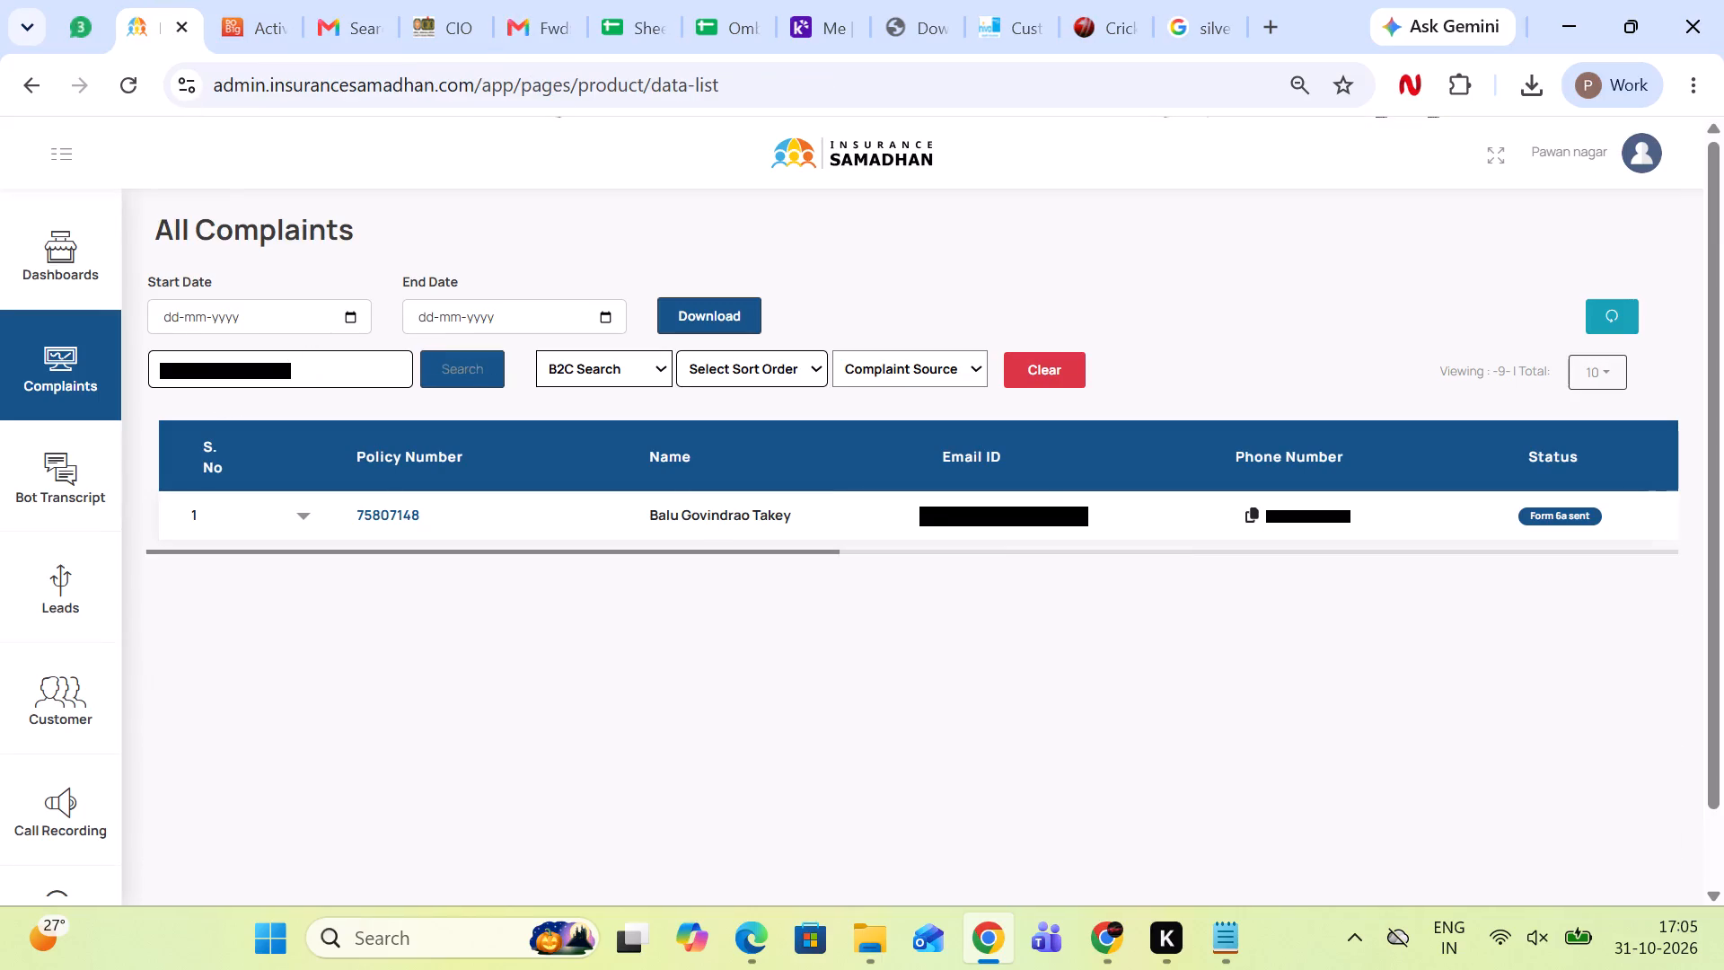
Expand the listed complaint with status Form 6a sent and review its communication log.
left_click(1192, 510)
left_click(1269, 584)
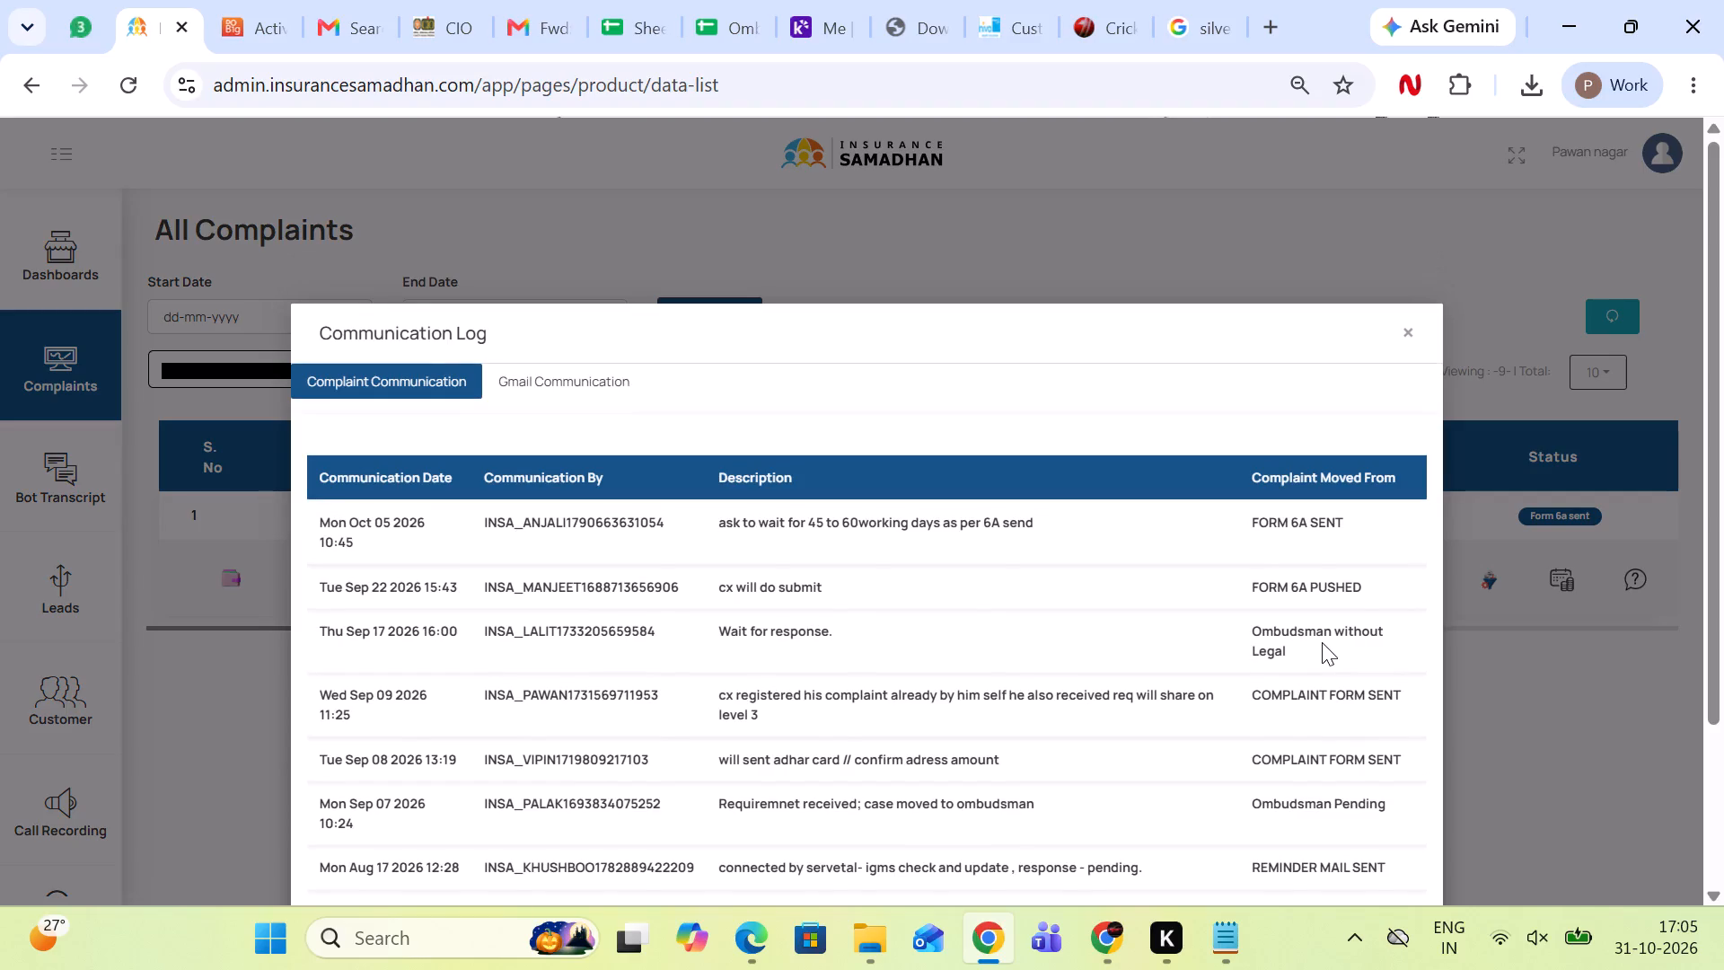
left_click(1592, 708)
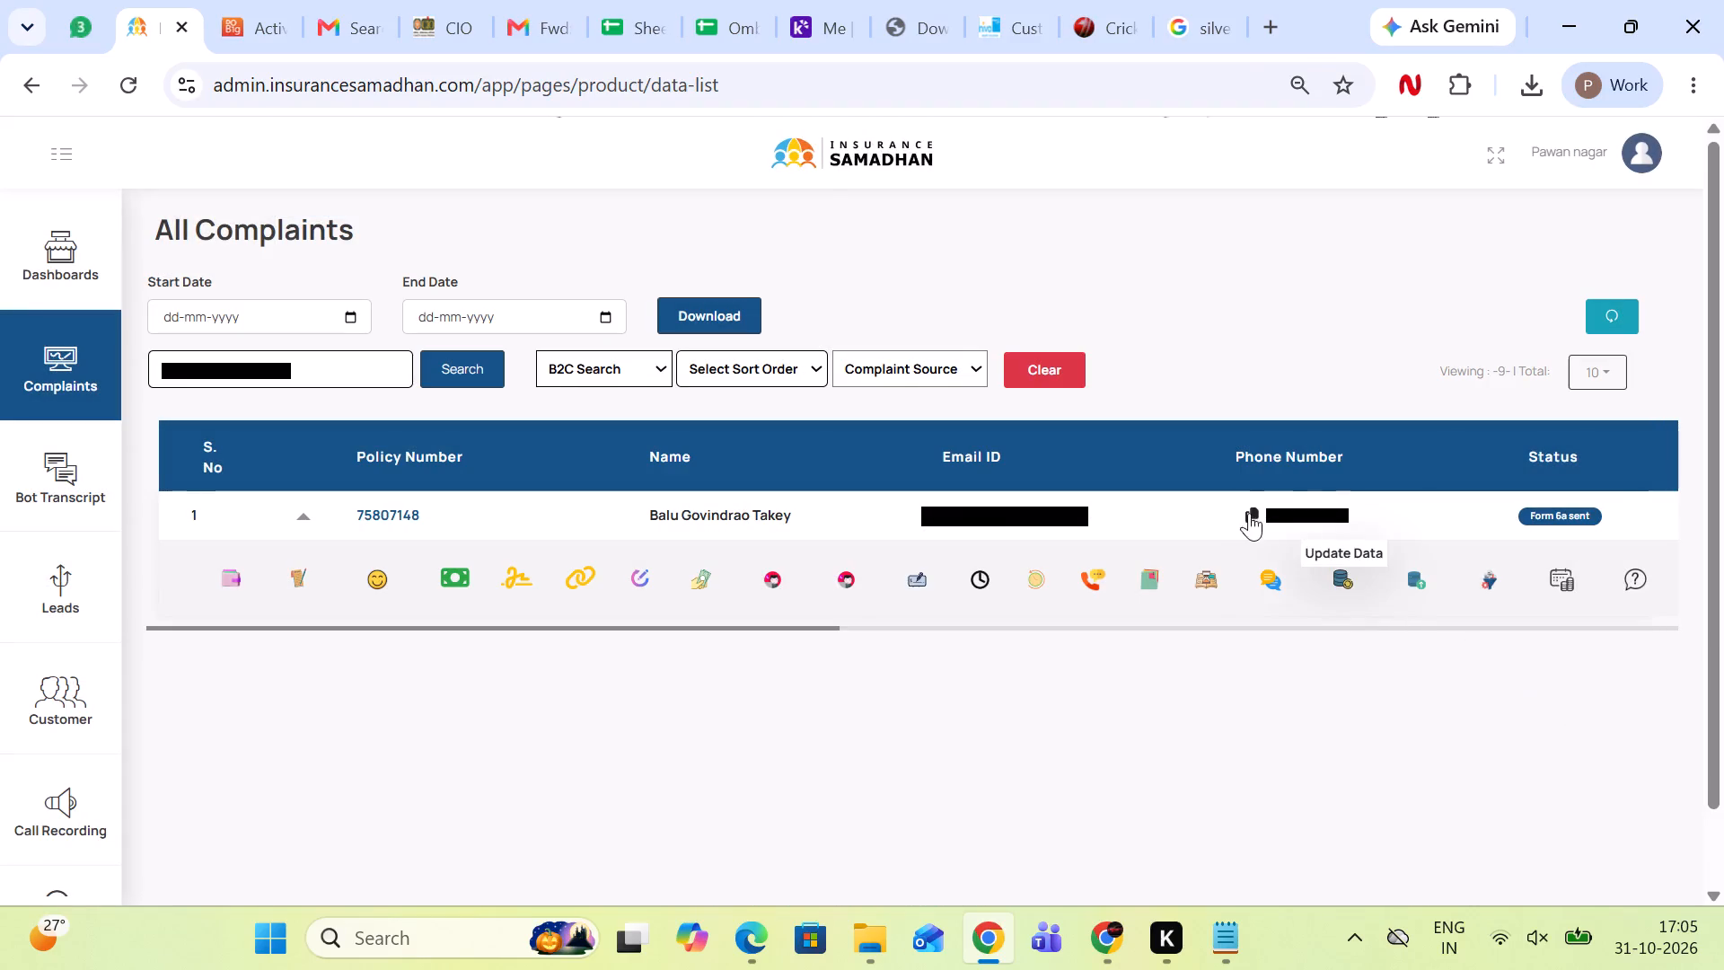
Copy the complainant's phone number, check the complaint's status history, and call the number from the Smartflo dialer.
left_click(1256, 515)
left_click(1045, 580)
scroll(1045, 590, "down", 6)
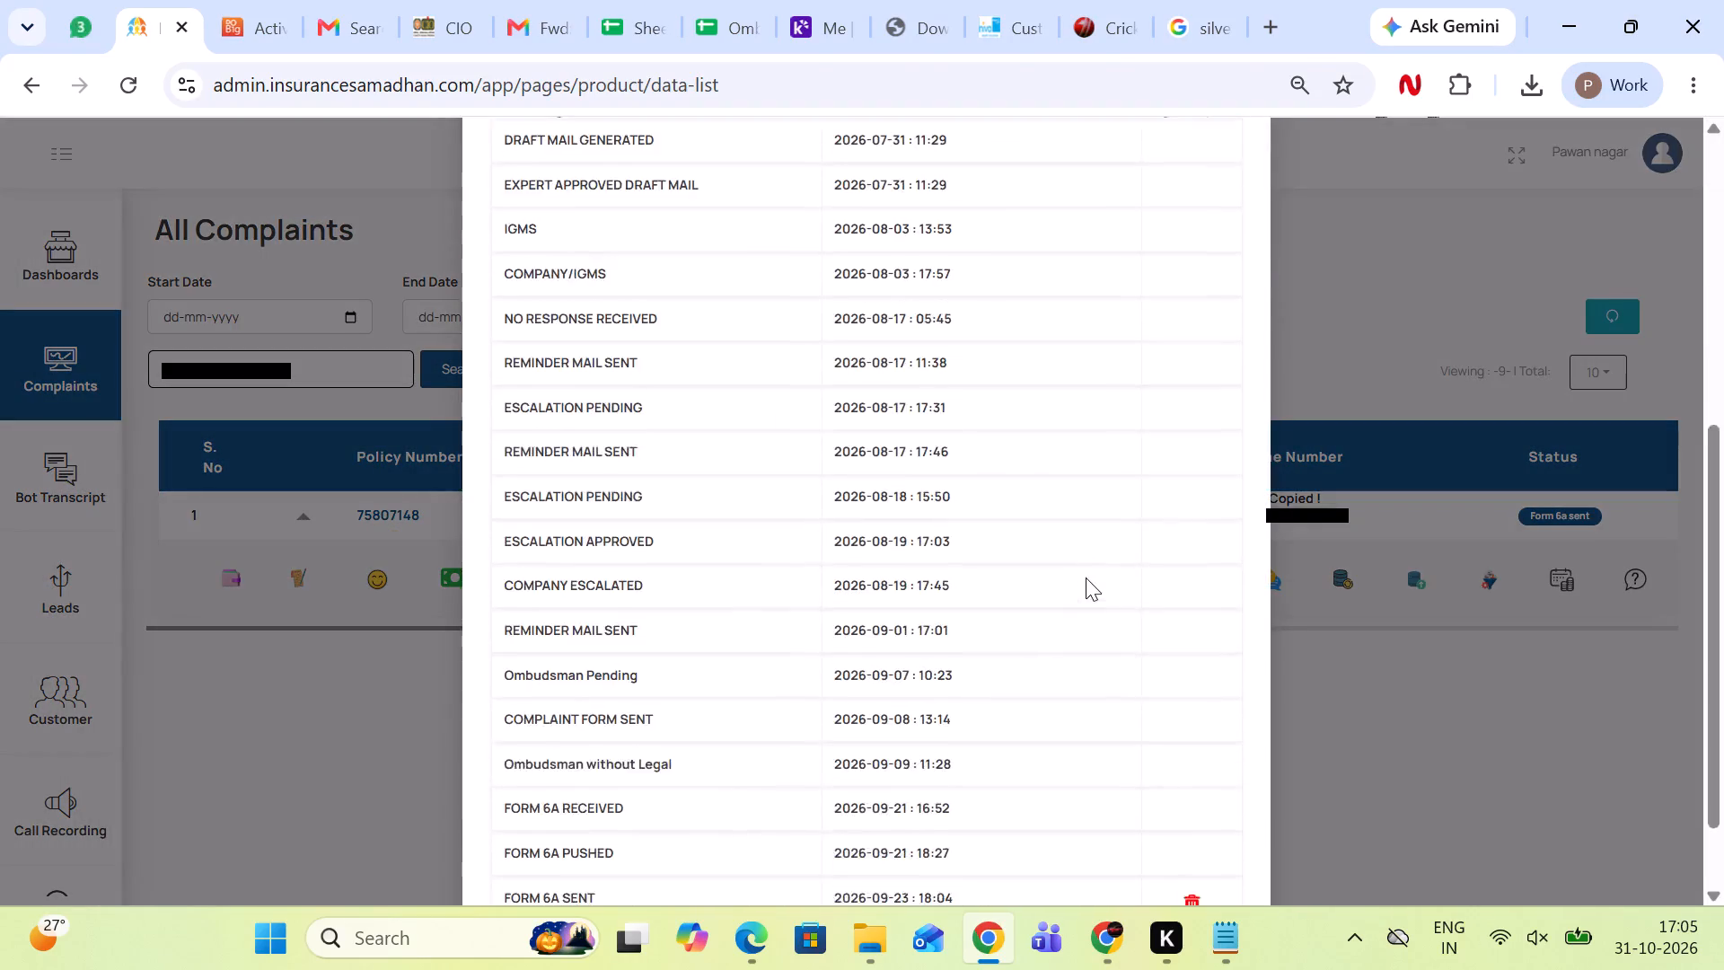
left_click(261, 0)
double_click(834, 260)
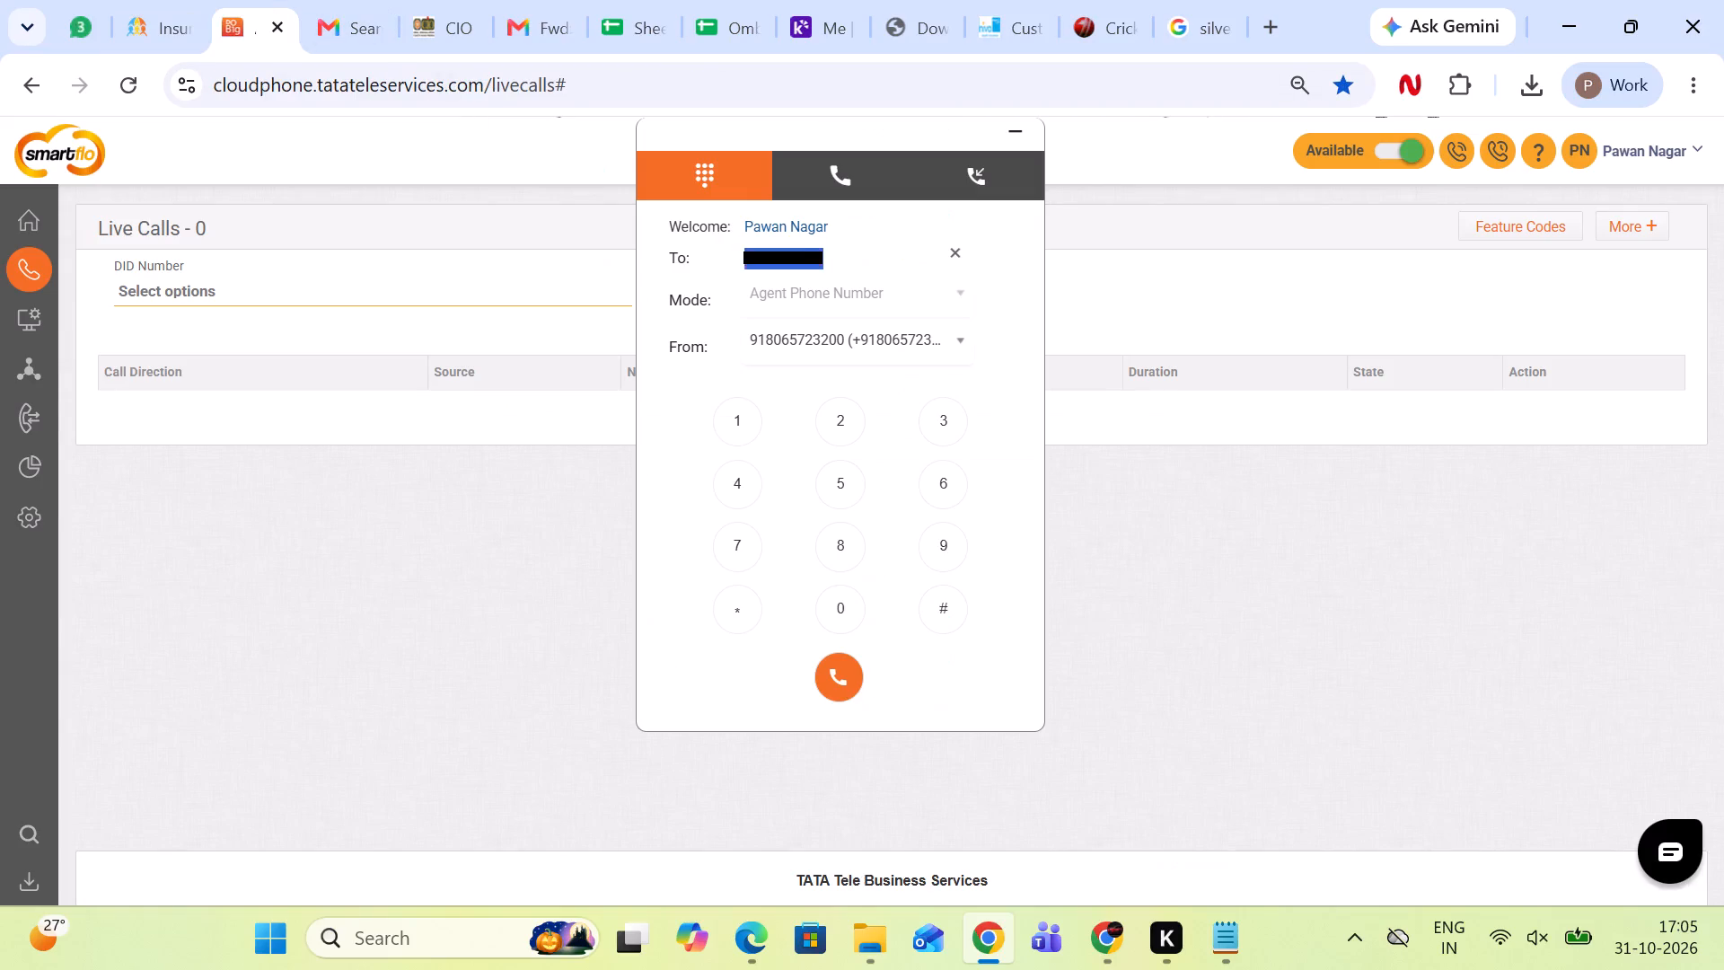
key("ctrl+v")
left_click(828, 677)
left_click(175, 0)
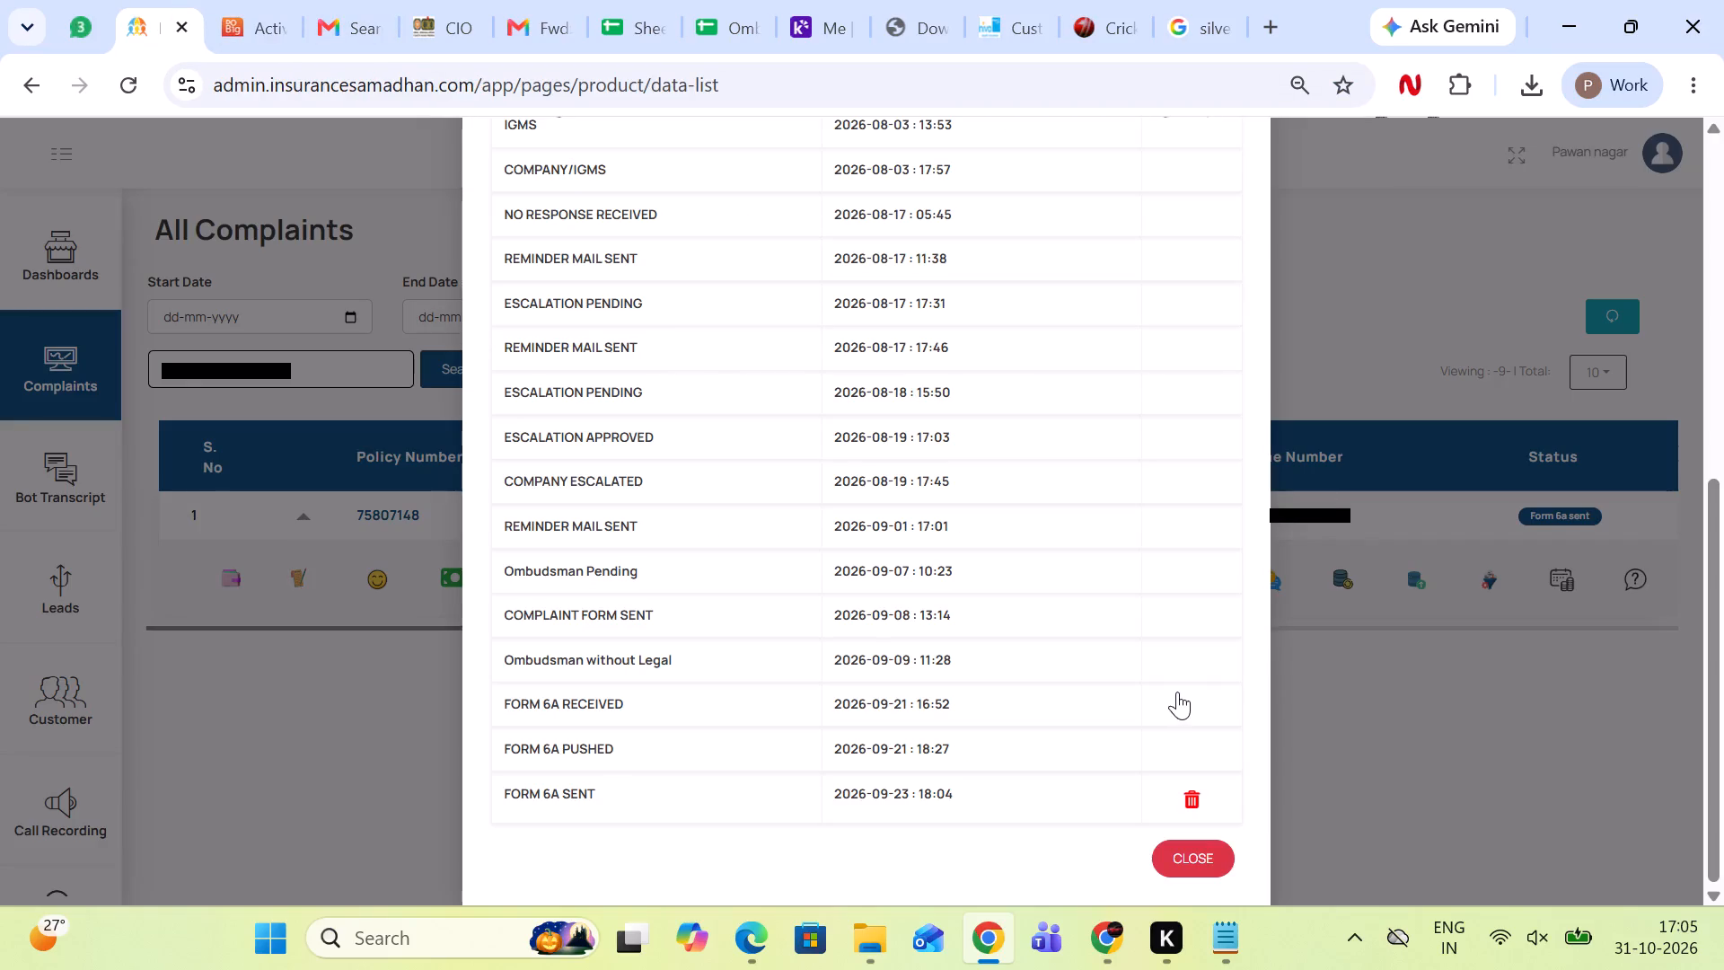
left_click(1550, 711)
left_click(1537, 749)
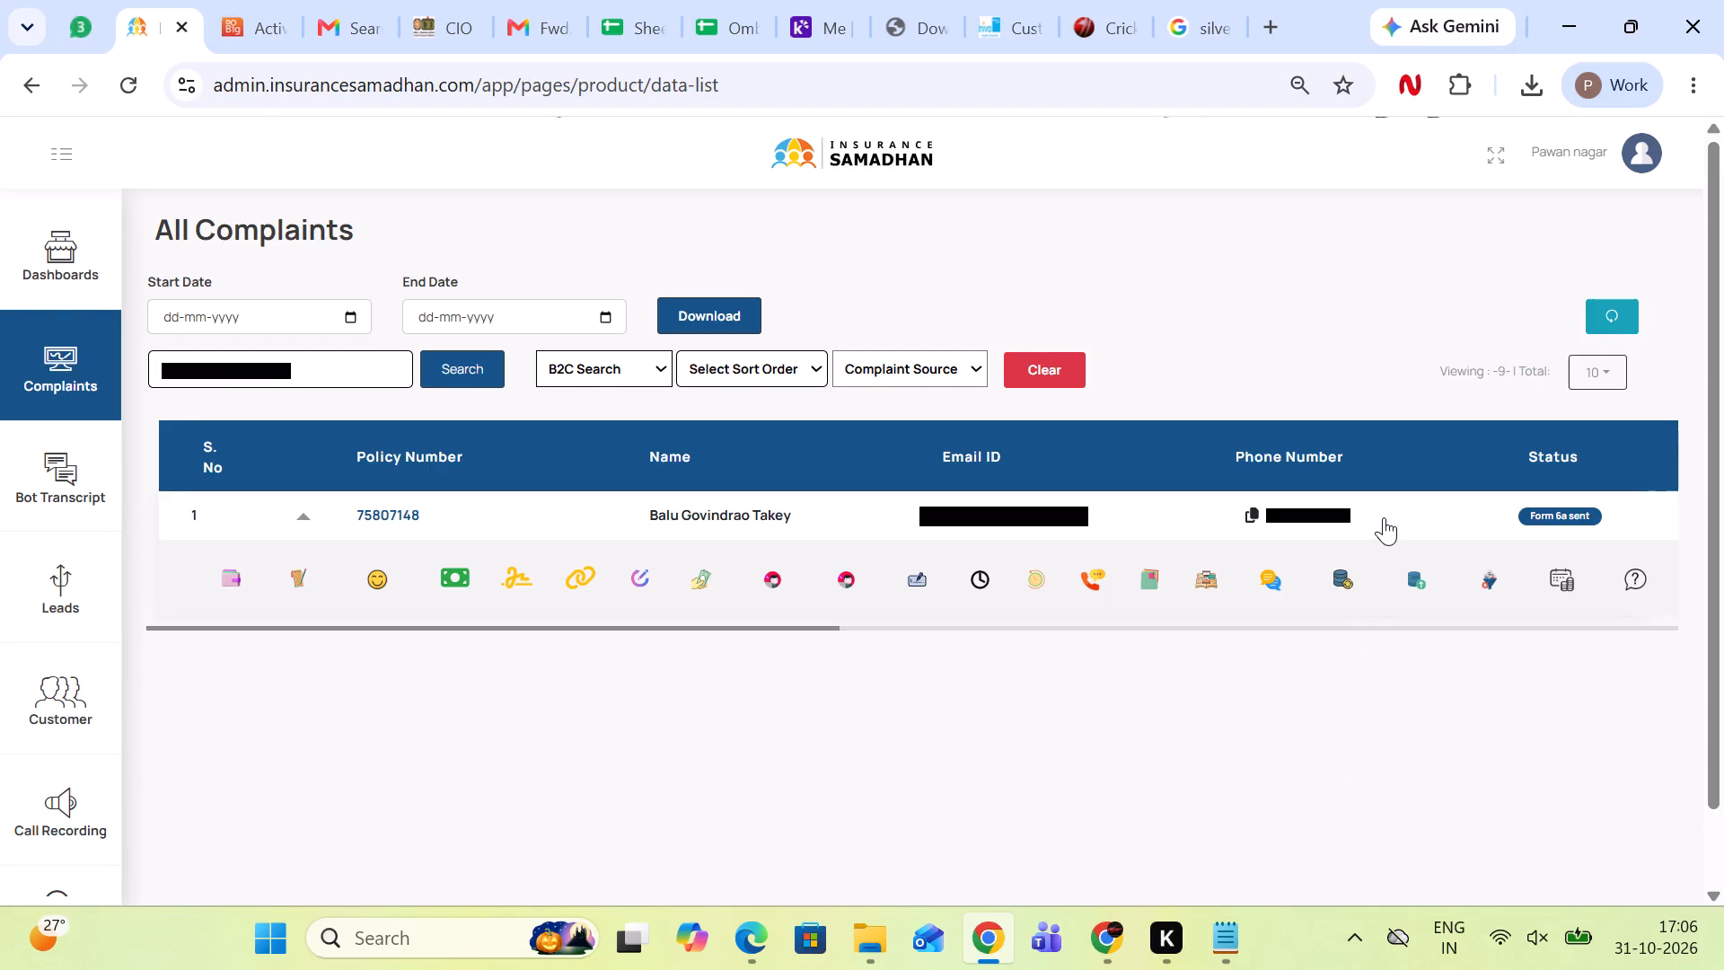
Review the complaint's status history again, down to the latest Form 6A stages.
scroll(1384, 517, "left", 6)
scroll(1384, 517, "right", 3)
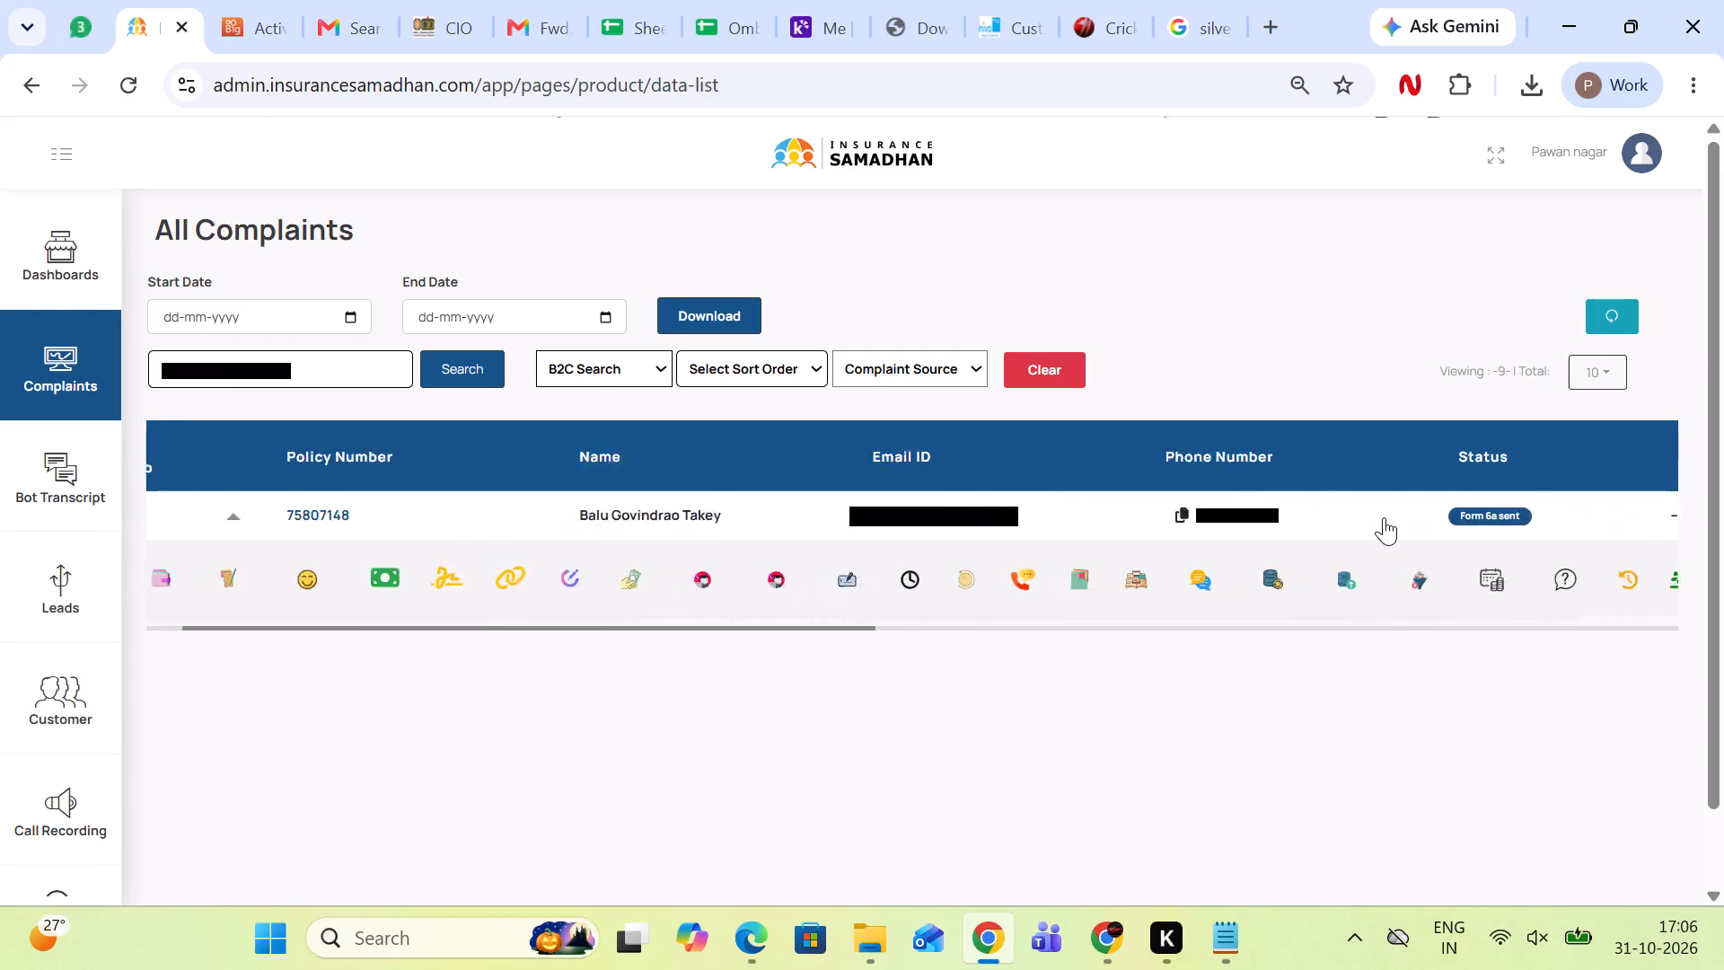
left_click(1034, 589)
scroll(1050, 666, "down", 4)
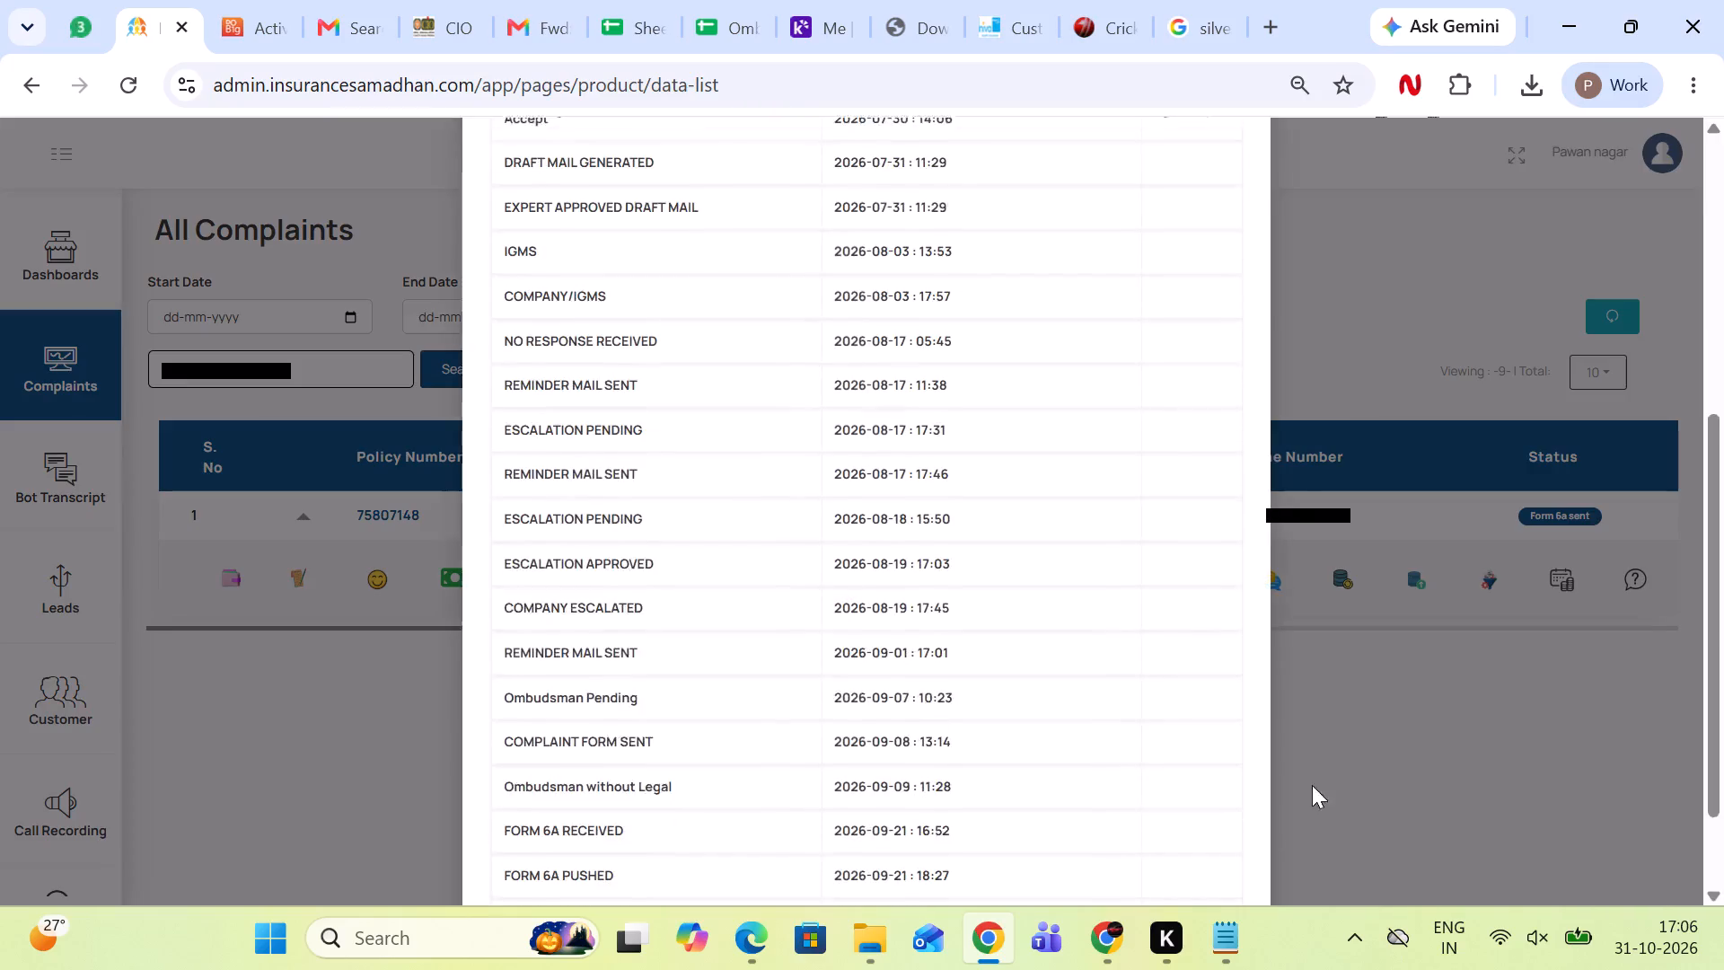
left_click(1411, 740)
Start a new comment in the complaint's communication log.
left_click(1267, 559)
scroll(889, 609, "down", 2)
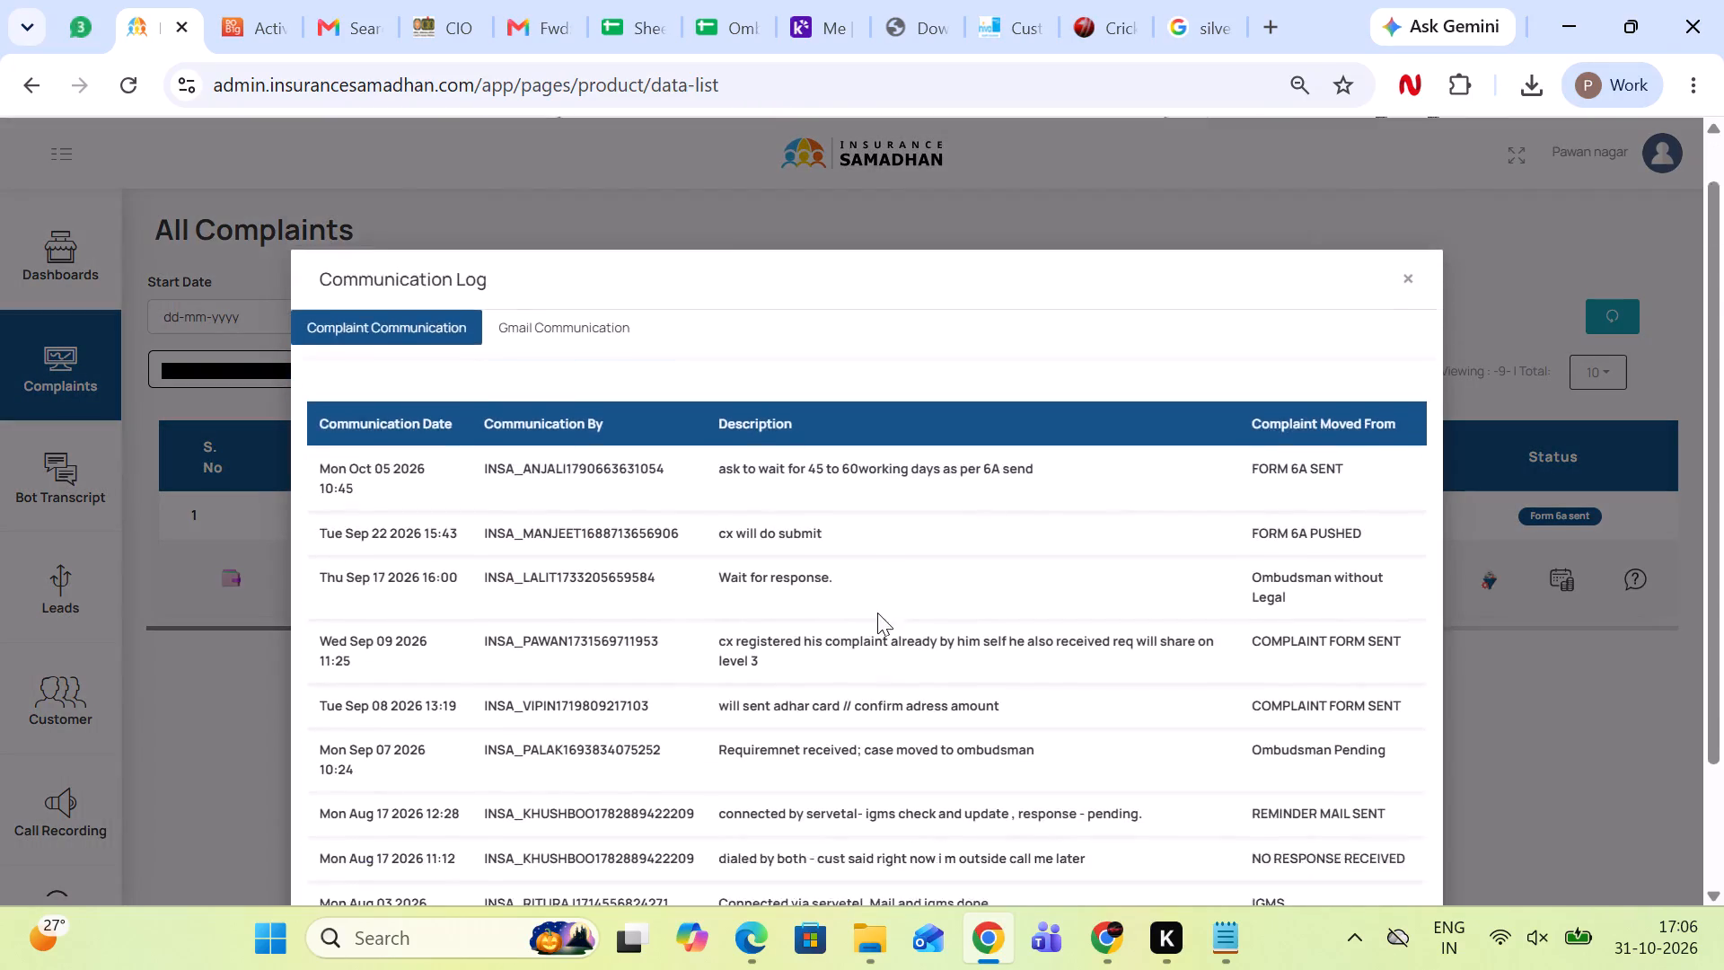
scroll(856, 587, "down", 3)
left_click(966, 840)
left_click(794, 616)
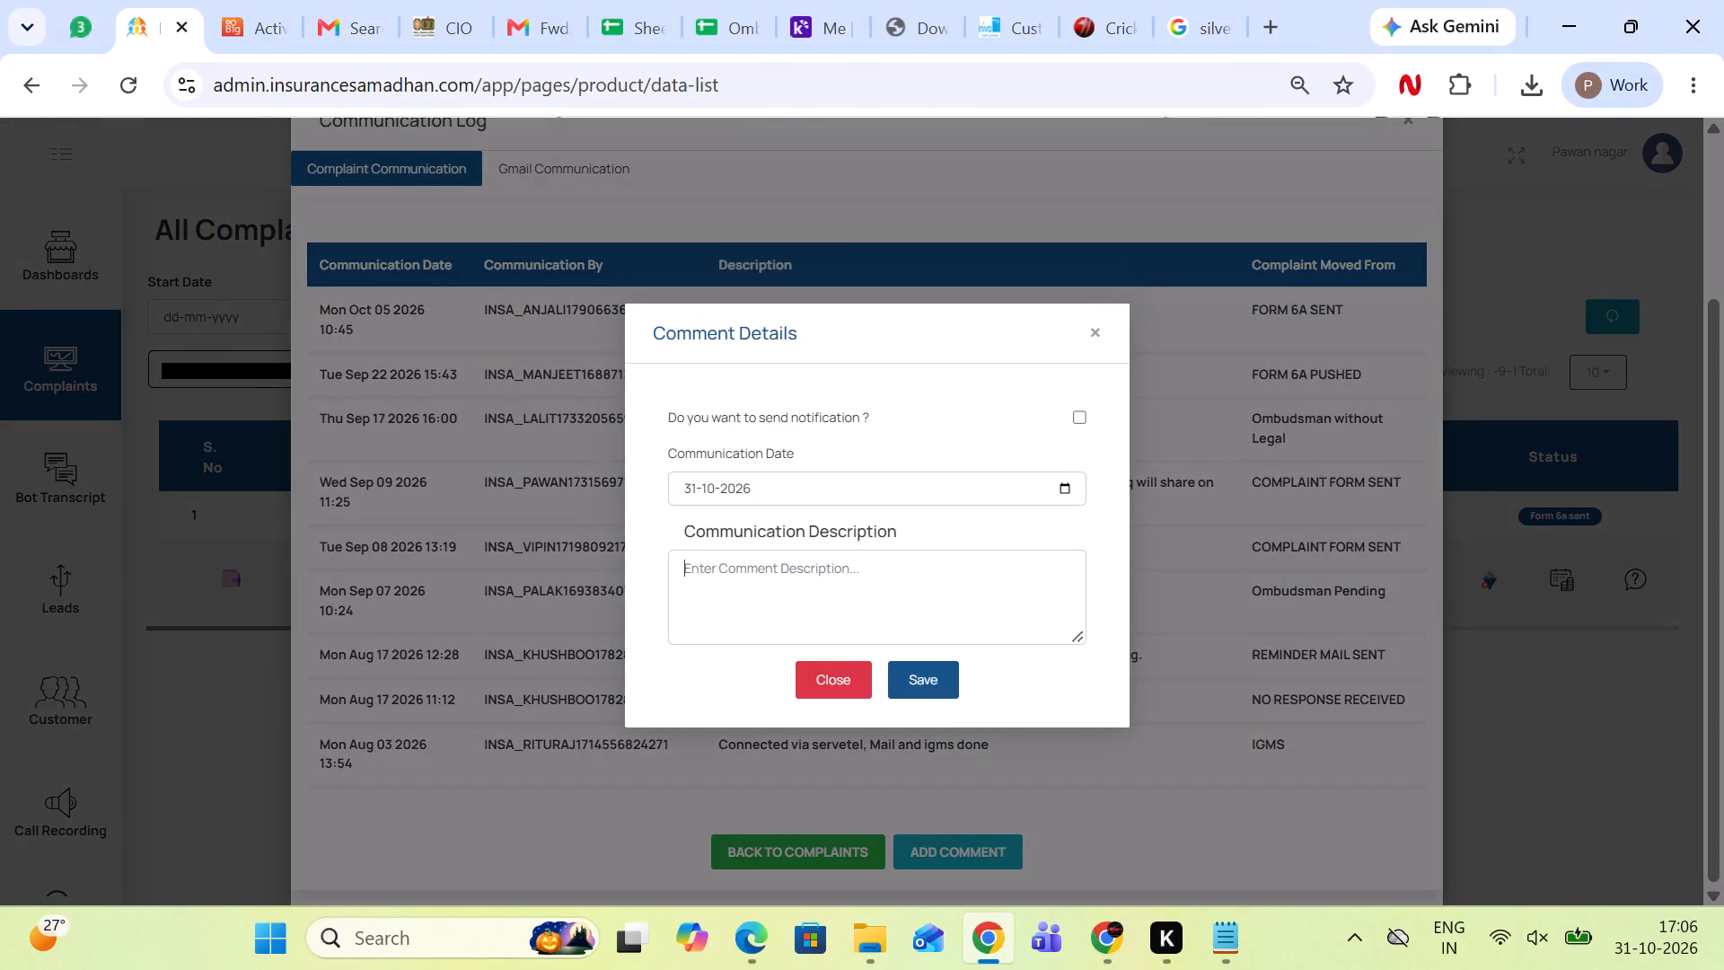
Save the comment "wait for hearing date" in the complaint's communication log and return to the complaints list.
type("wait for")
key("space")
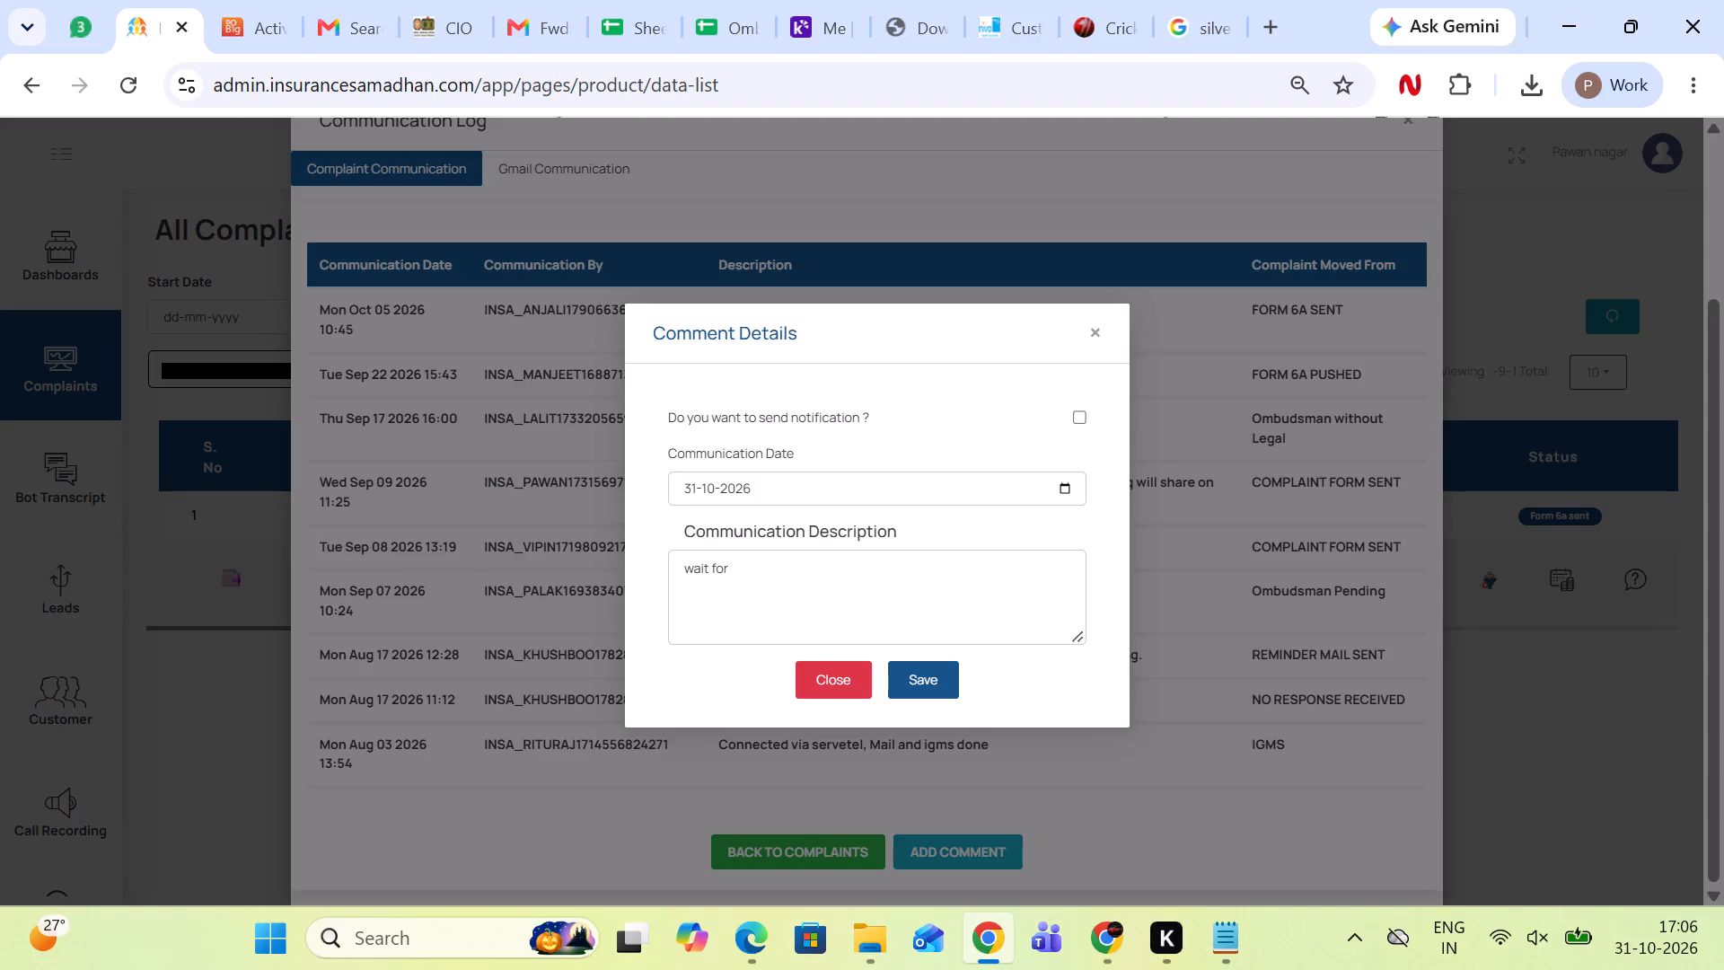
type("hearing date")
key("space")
left_click(917, 676)
left_click(1500, 620)
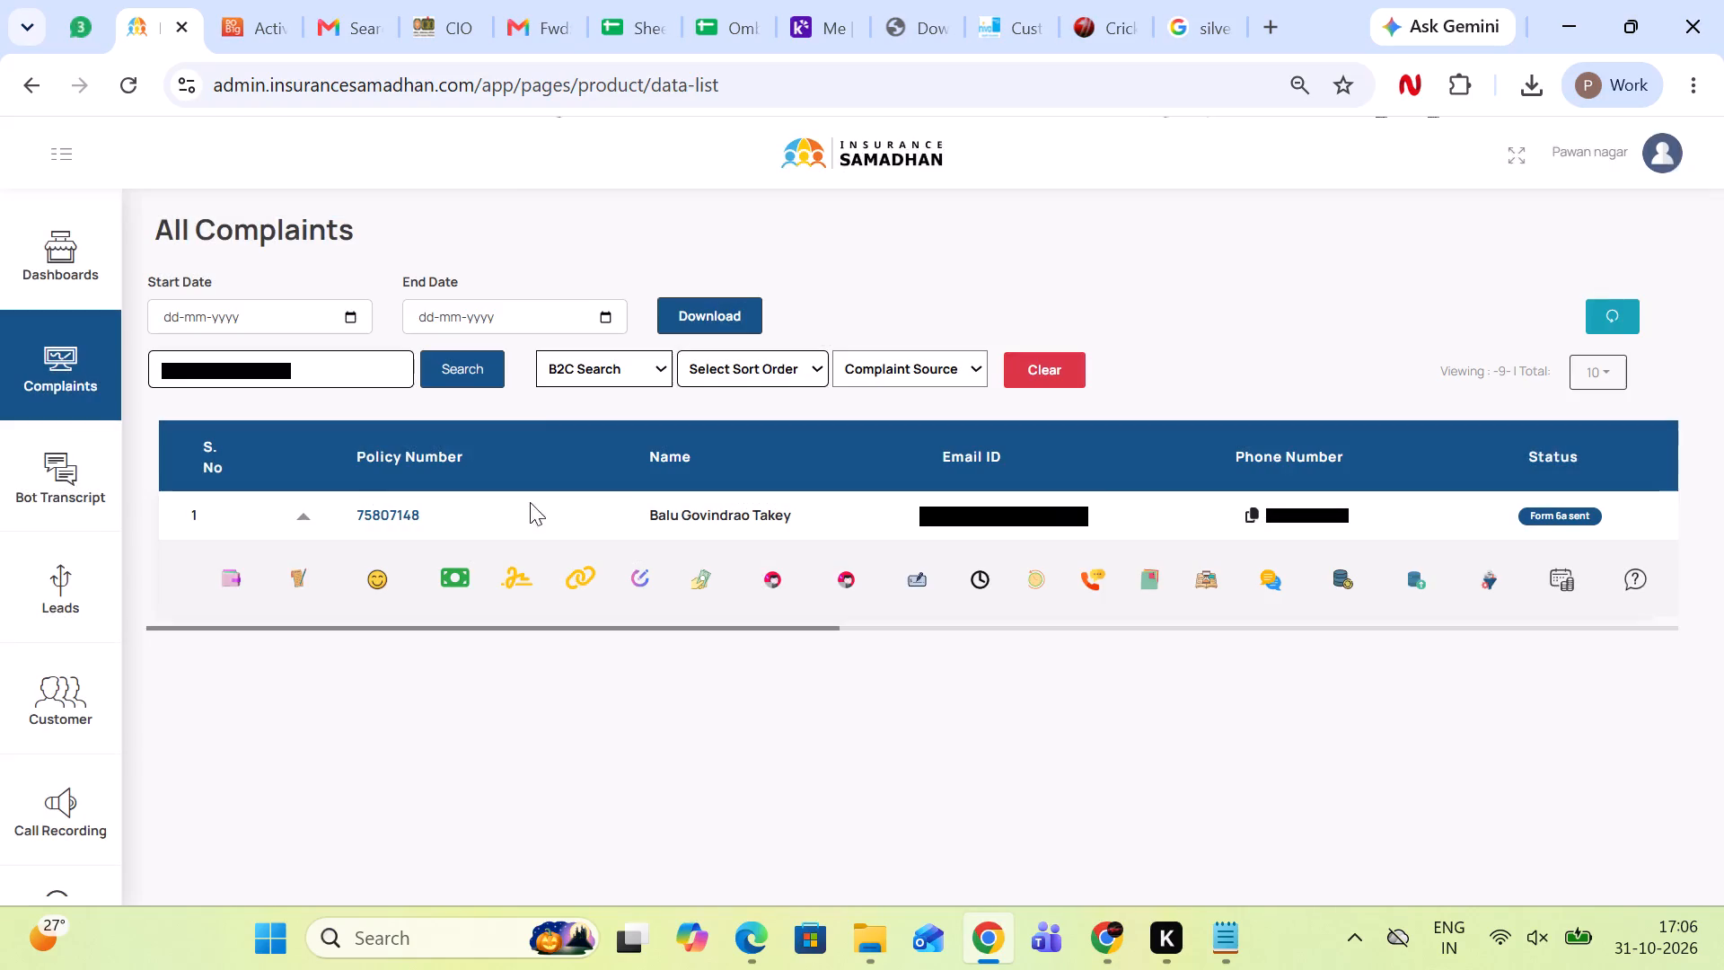
Switch to the forwarded "received this msg only" email in Gmail and send the reply "connected" to Level 3 Insurance Samadhan.
left_click(573, 0)
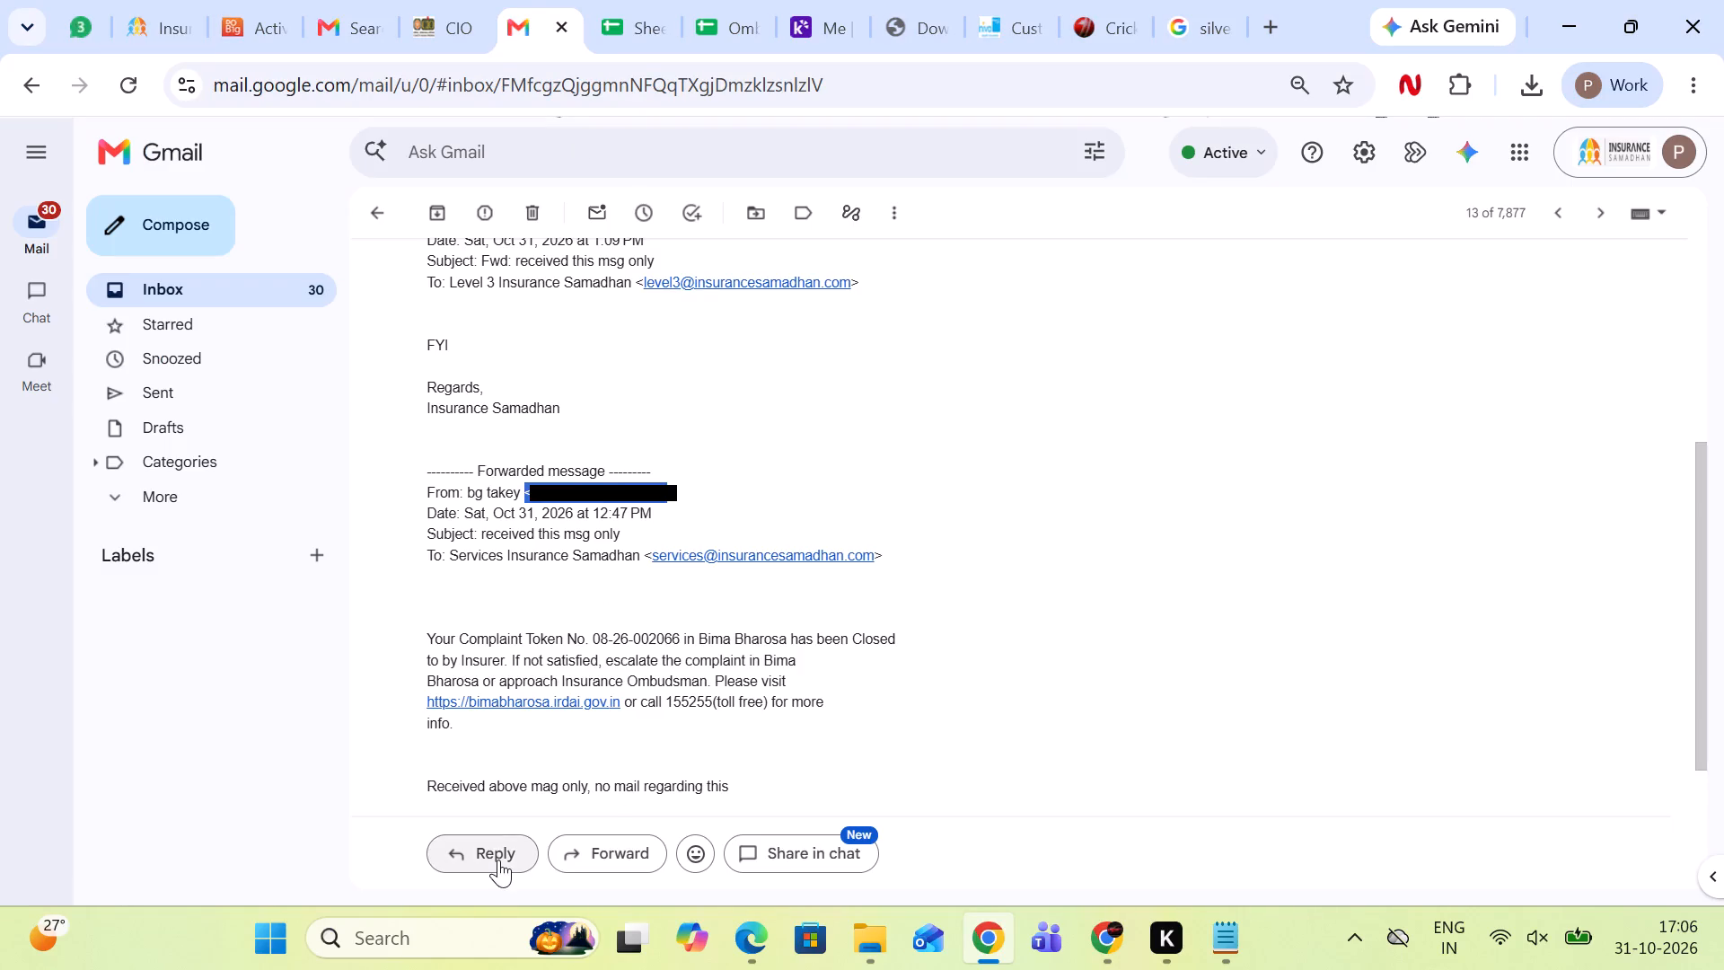
left_click(498, 859)
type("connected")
left_click(493, 829)
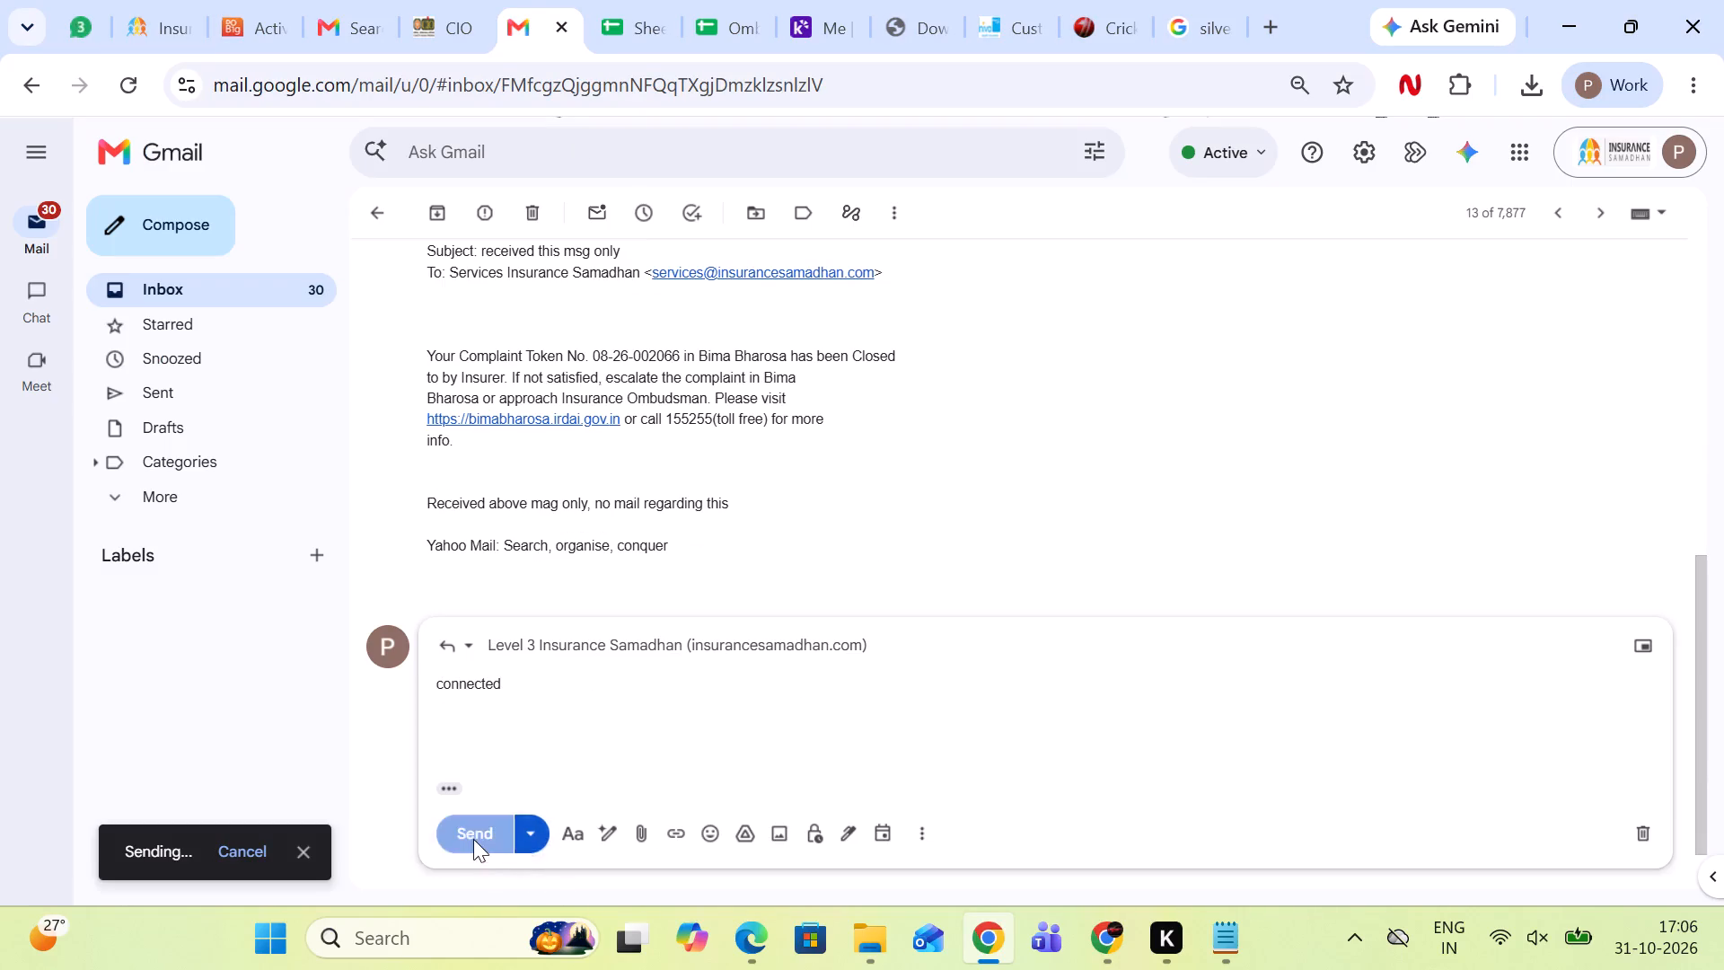
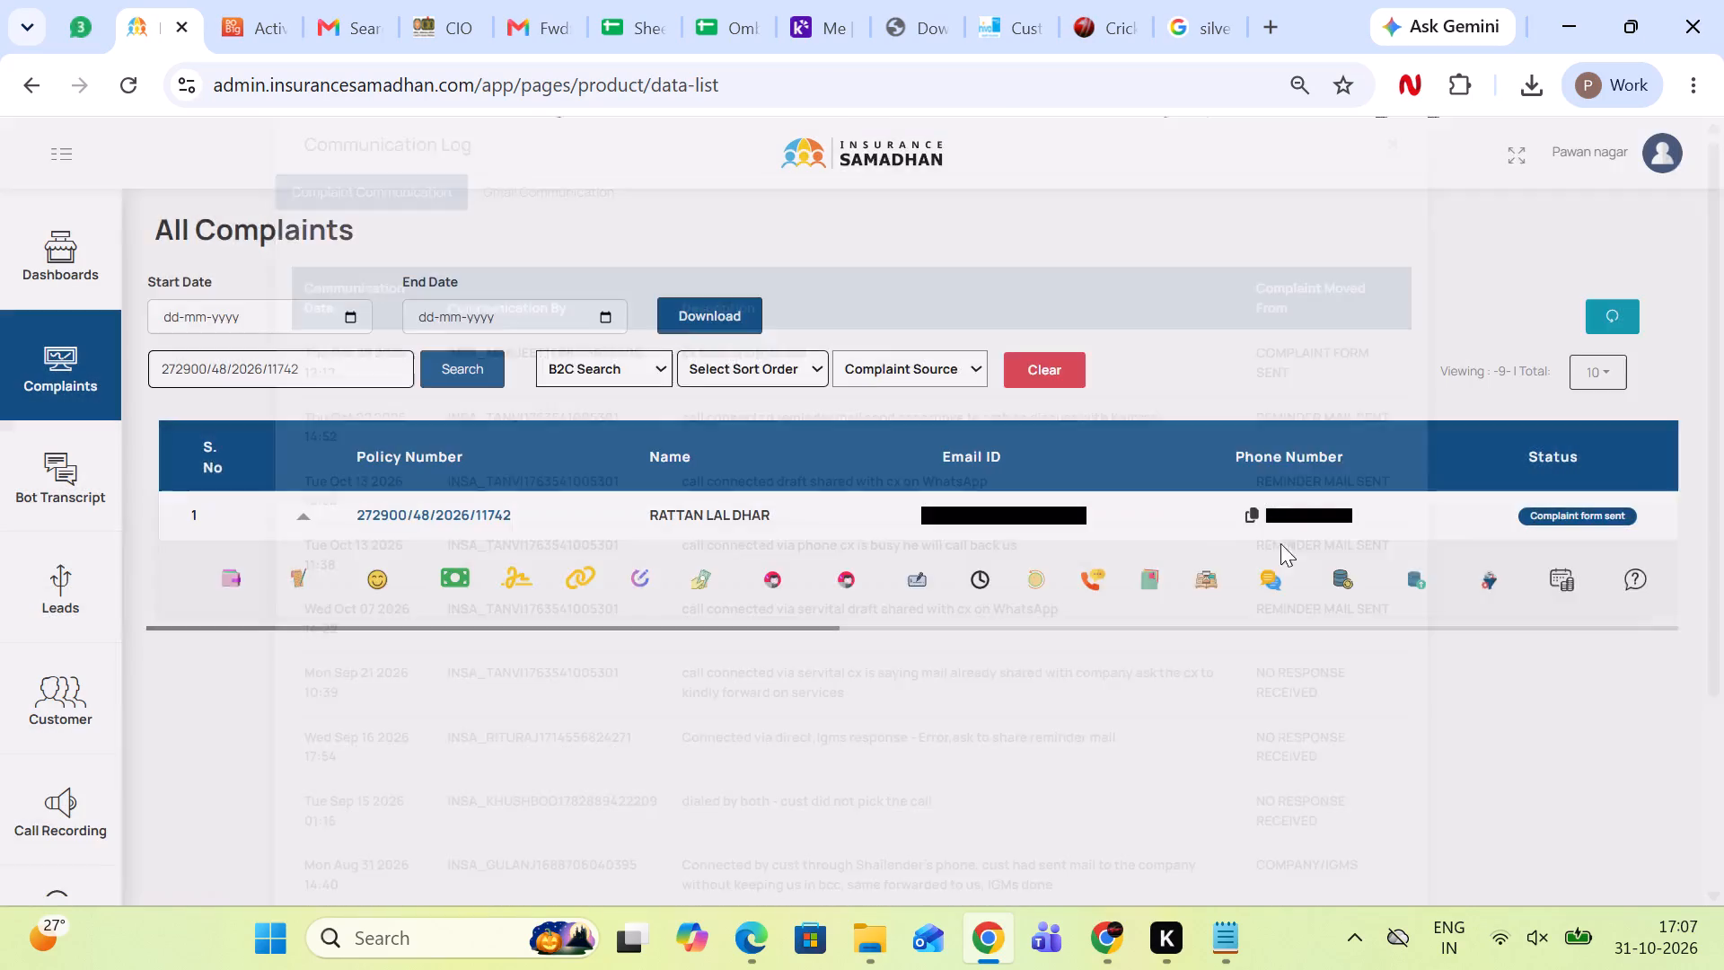
Copy the phone number from the listed complaint with status Complaint form sent and call it from the Smartflo dialer.
scroll(1268, 571, "down", 2)
scroll(1268, 583, "up", 3)
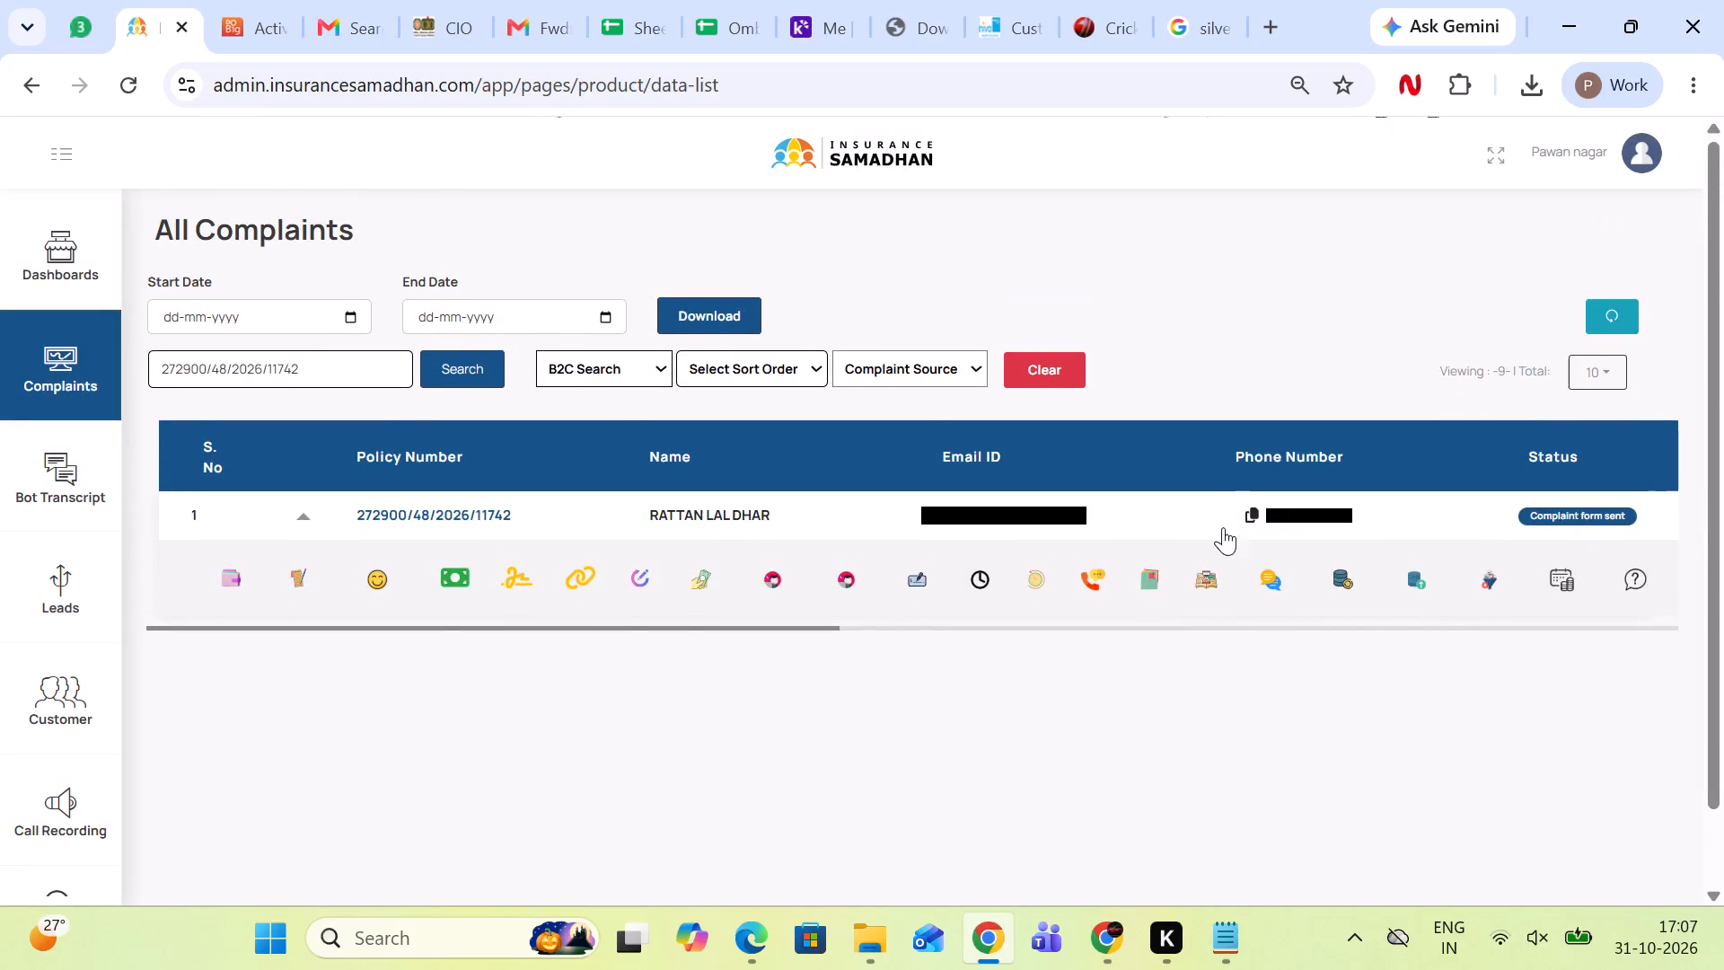
left_click(1247, 513)
scroll(1090, 610, "down", 3)
scroll(1090, 621, "up", 3)
left_click(224, 0)
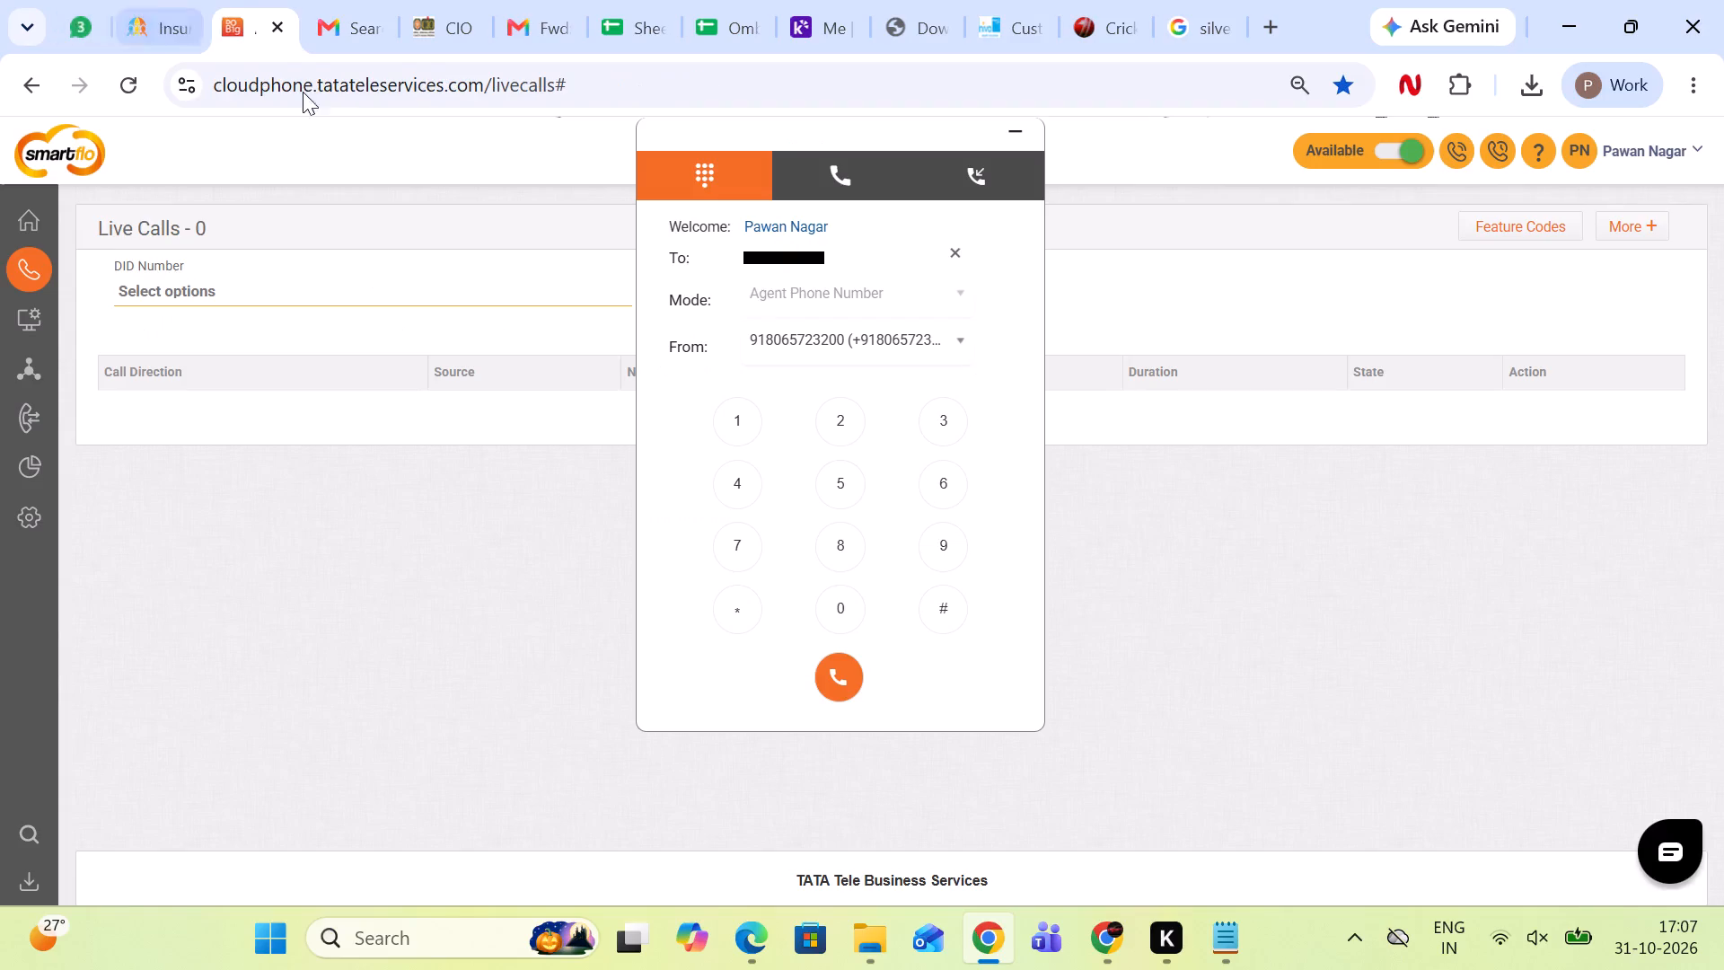
double_click(826, 263)
key("ctrl+v")
left_click(853, 664)
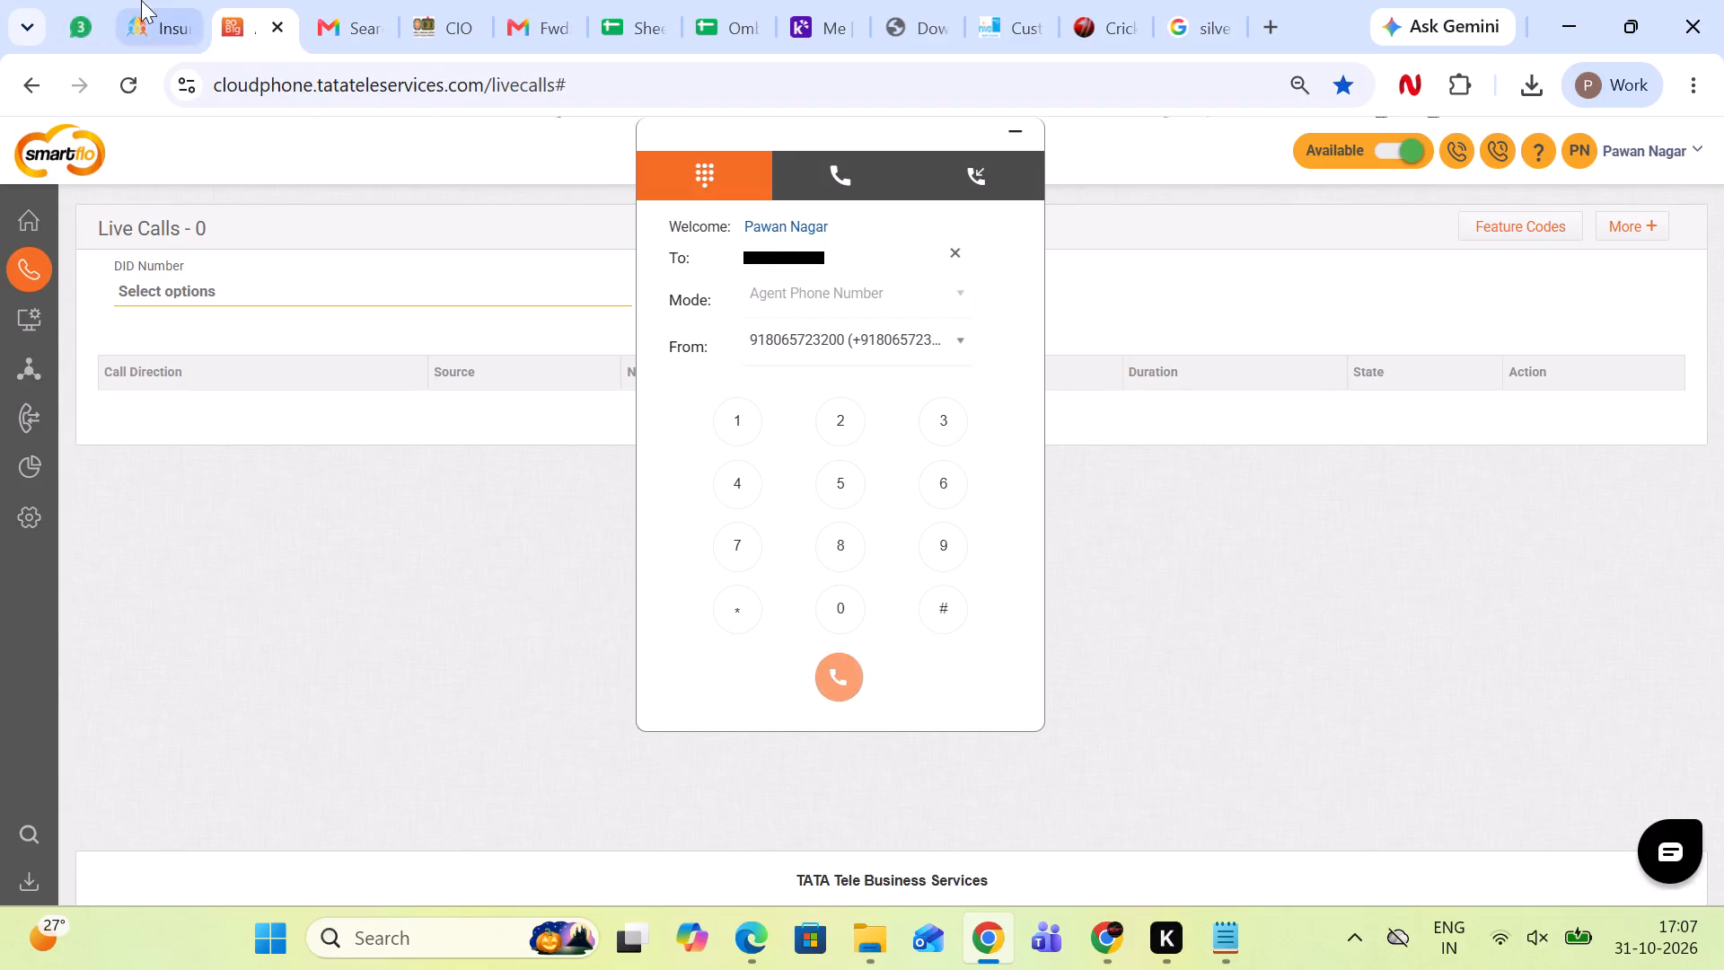
left_click(136, 0)
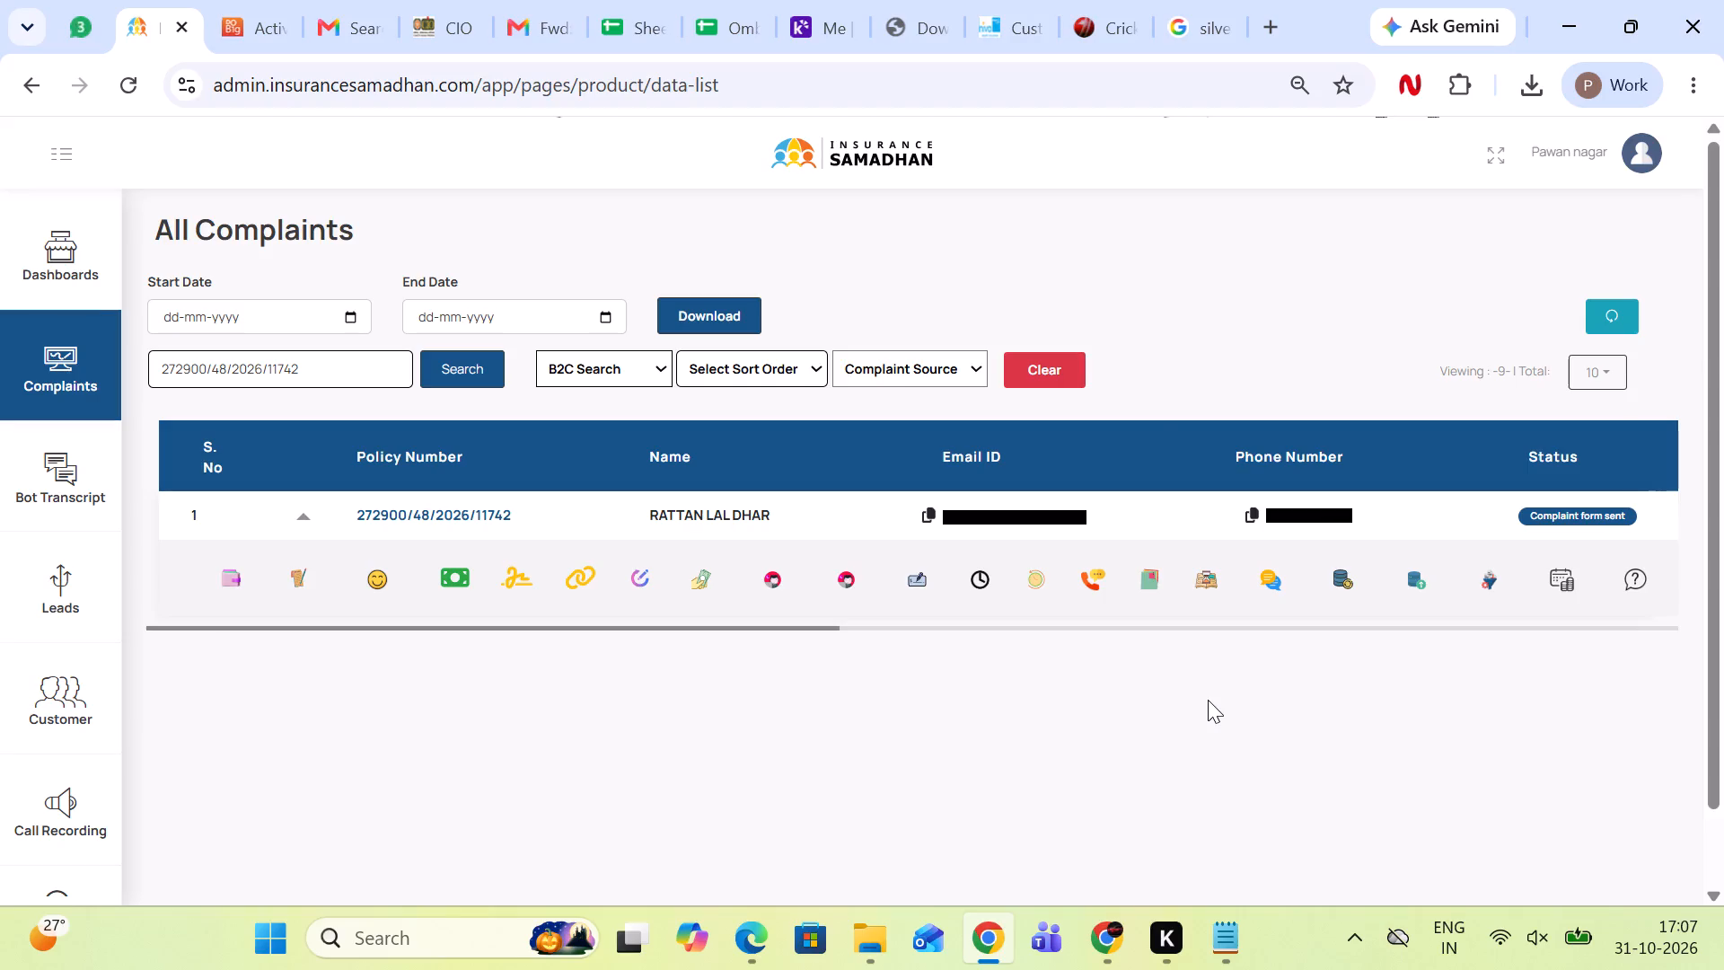
scroll(1160, 532, "left", 5)
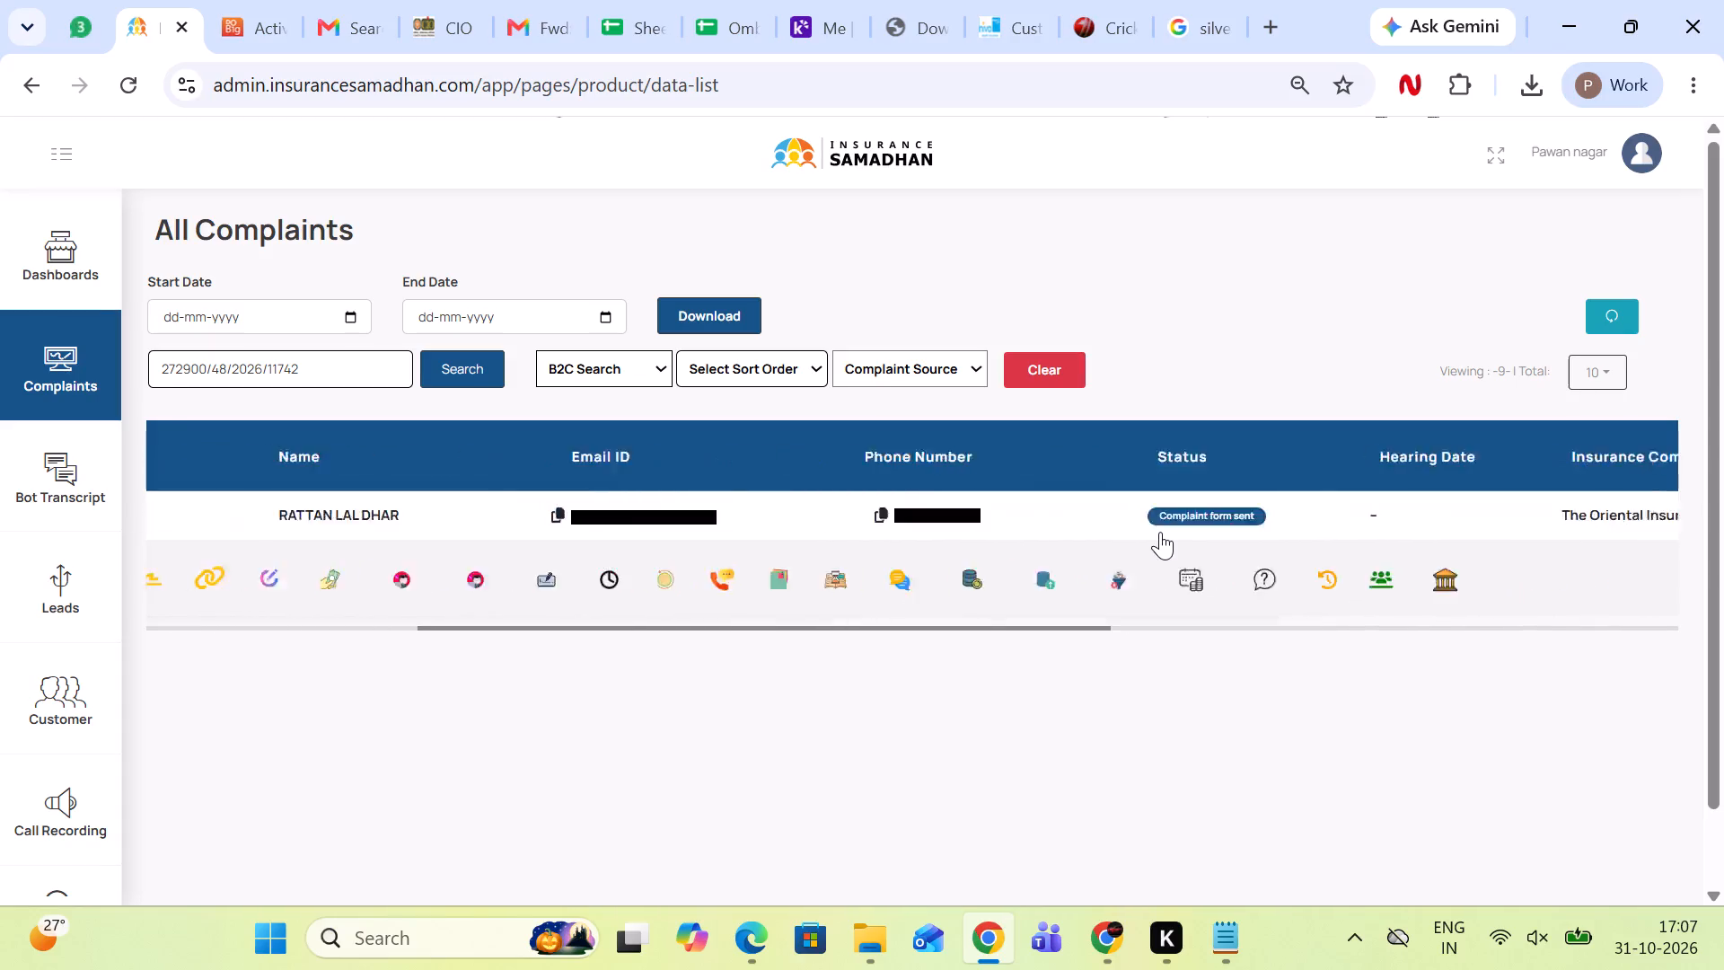
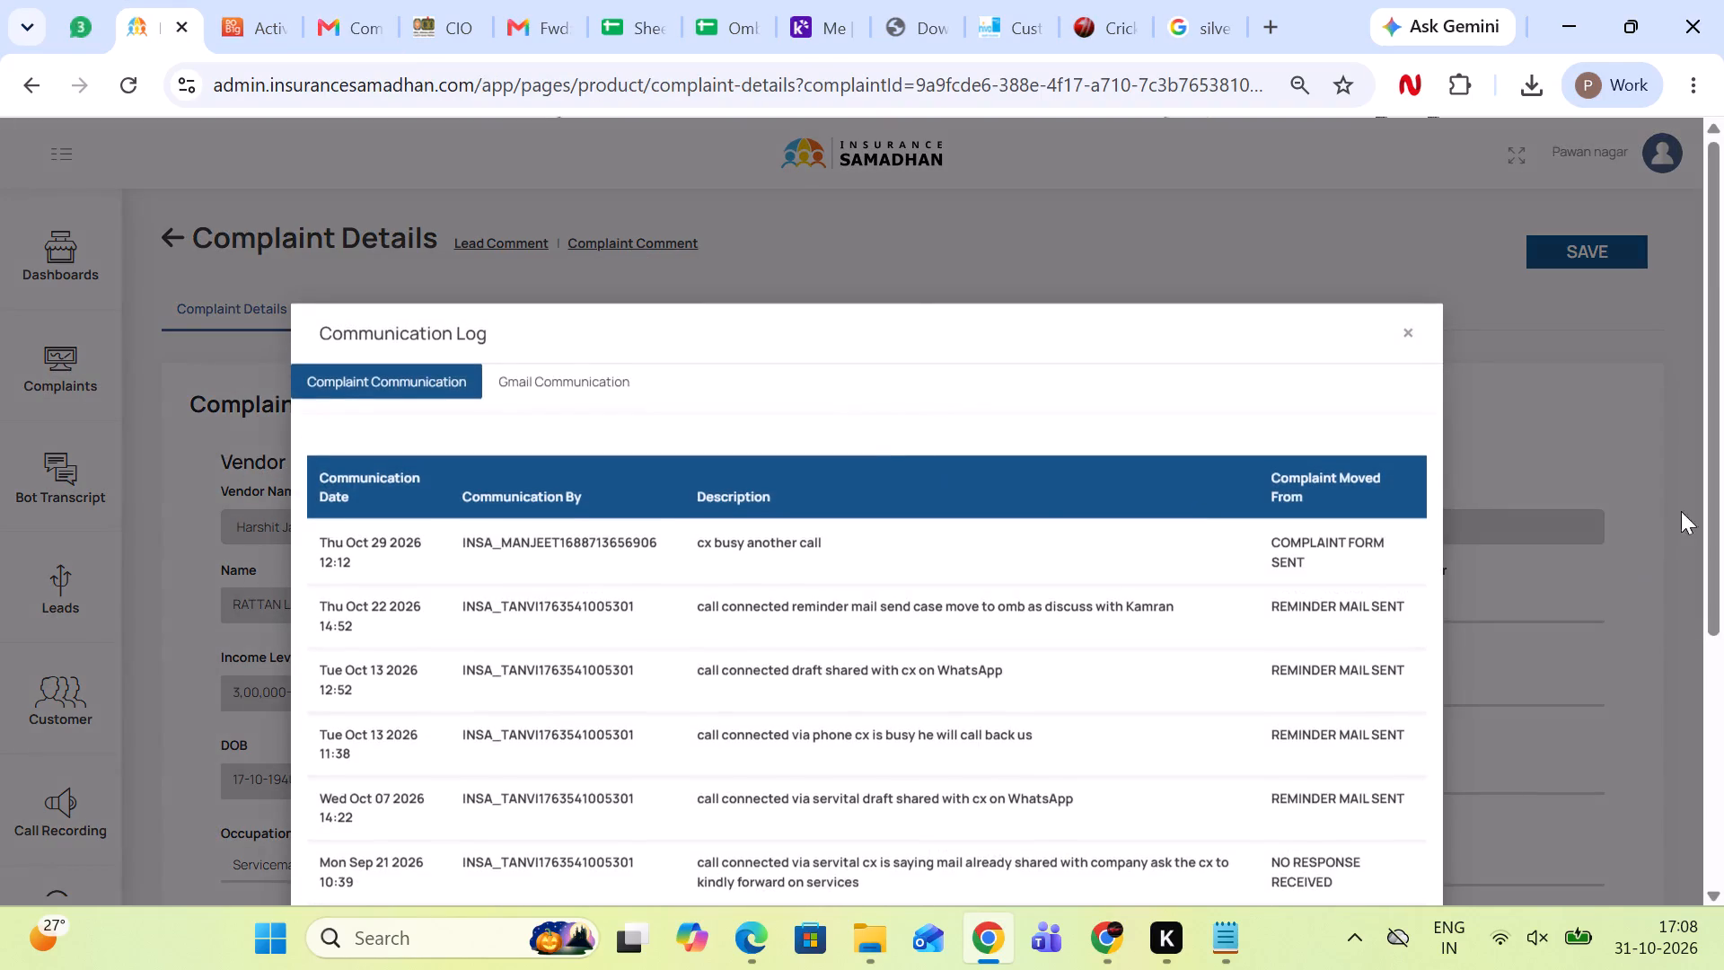
Leave the communication log and open the complaint comments from the Complaint Details page.
left_click(1604, 437)
scroll(1158, 531, "down", 3)
scroll(1153, 542, "up", 6)
left_click(643, 244)
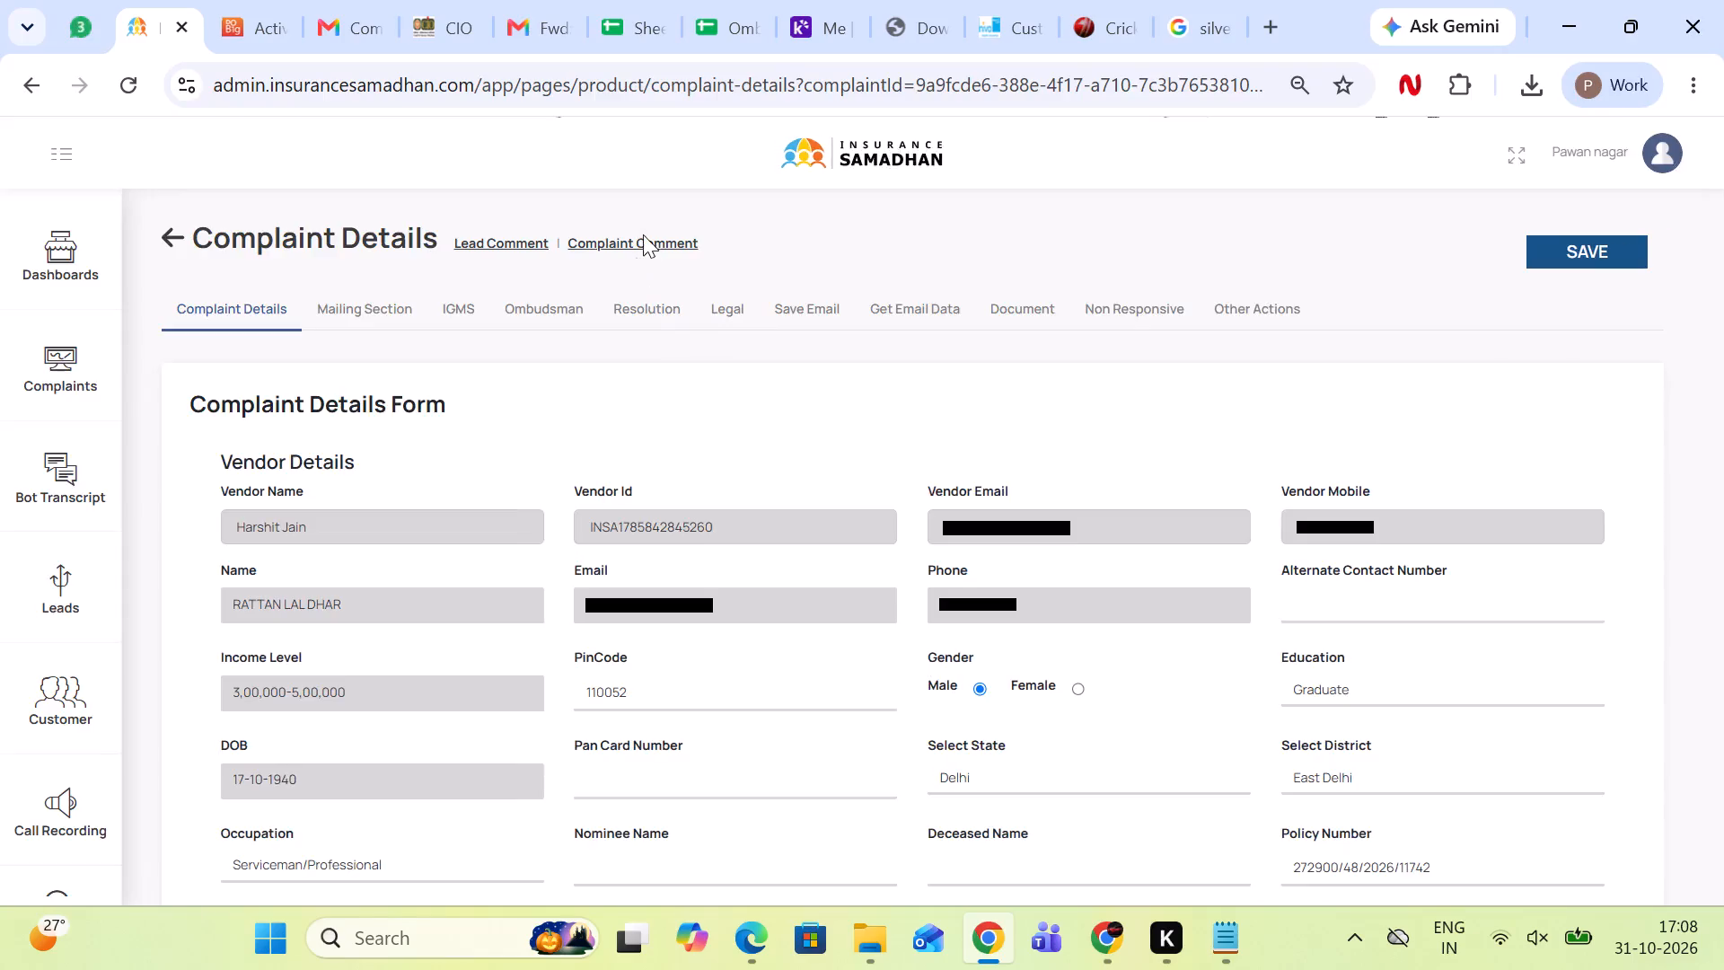
Add the comment "will share aadhar" to the complaint's communication log, save it and close the log.
scroll(917, 575, "down", 7)
left_click(993, 863)
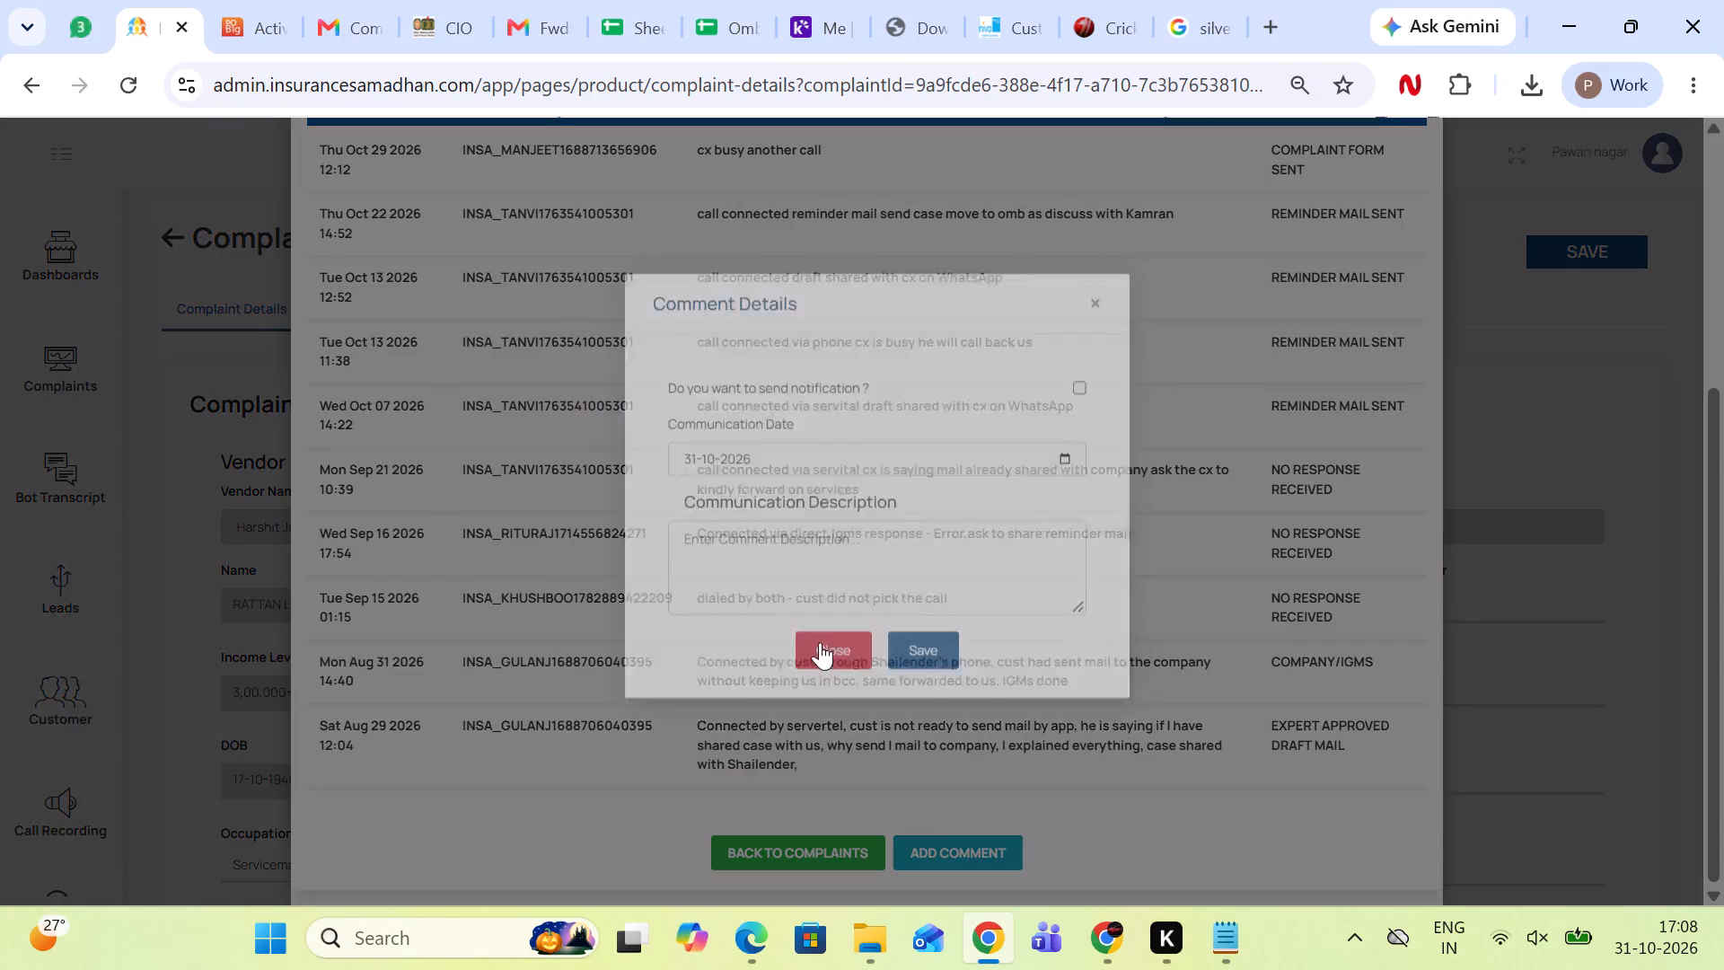
left_click(814, 613)
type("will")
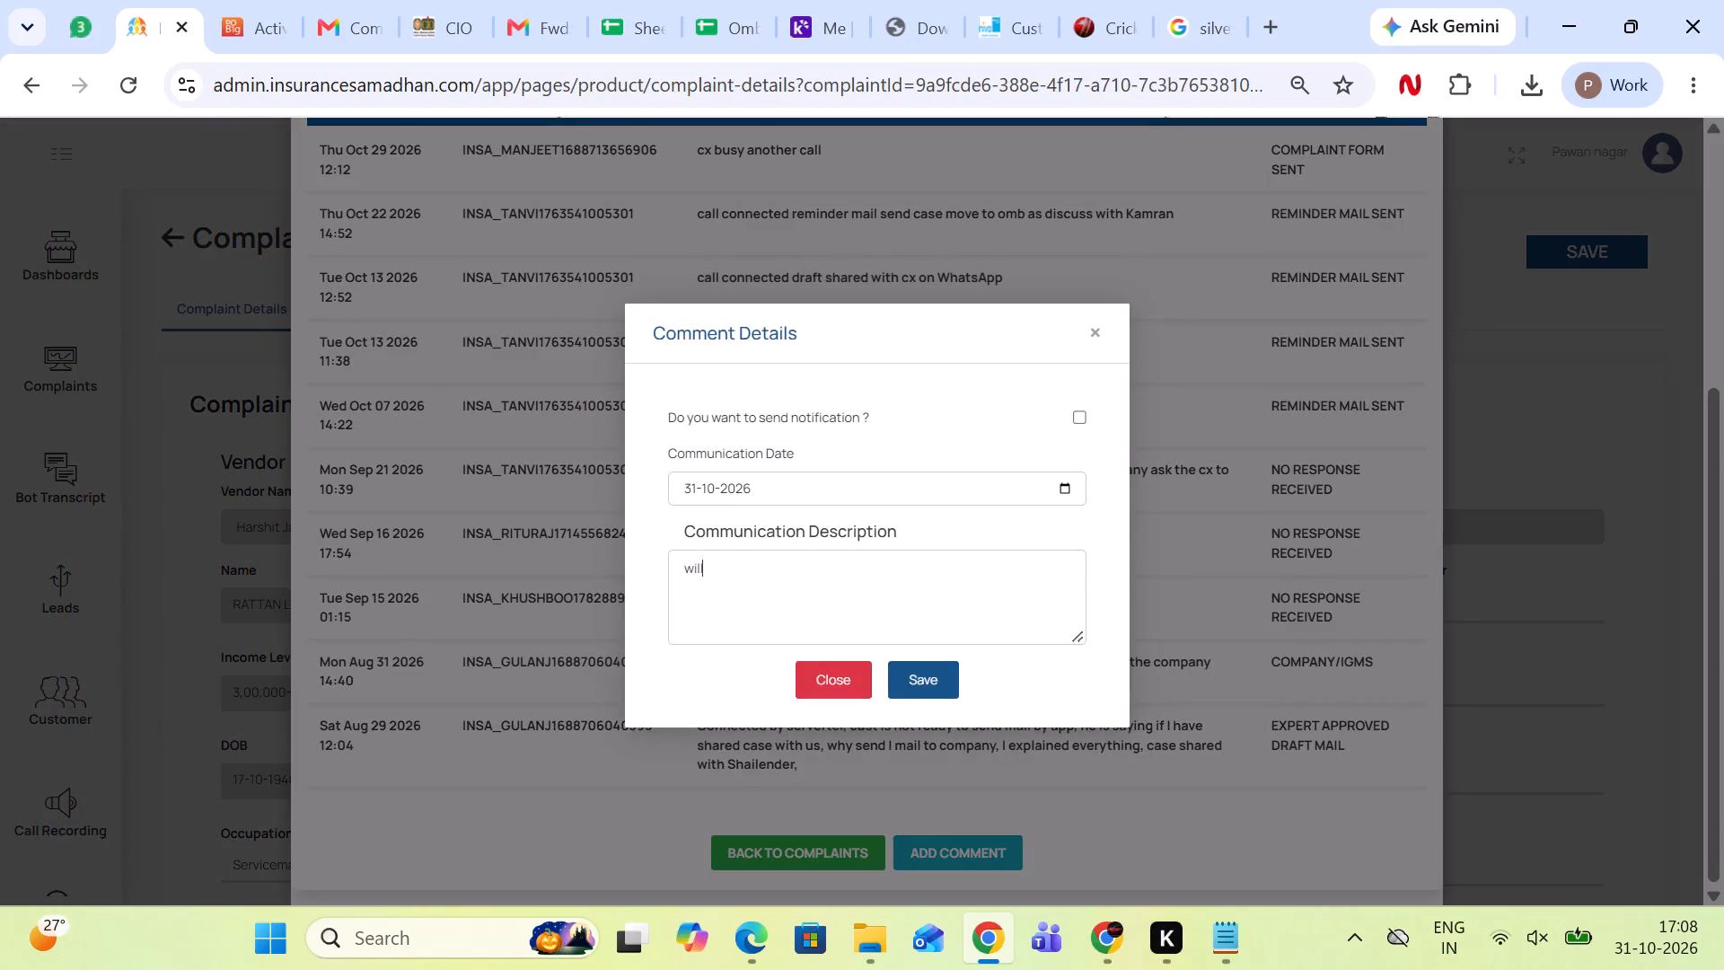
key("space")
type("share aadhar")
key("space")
left_click(928, 678)
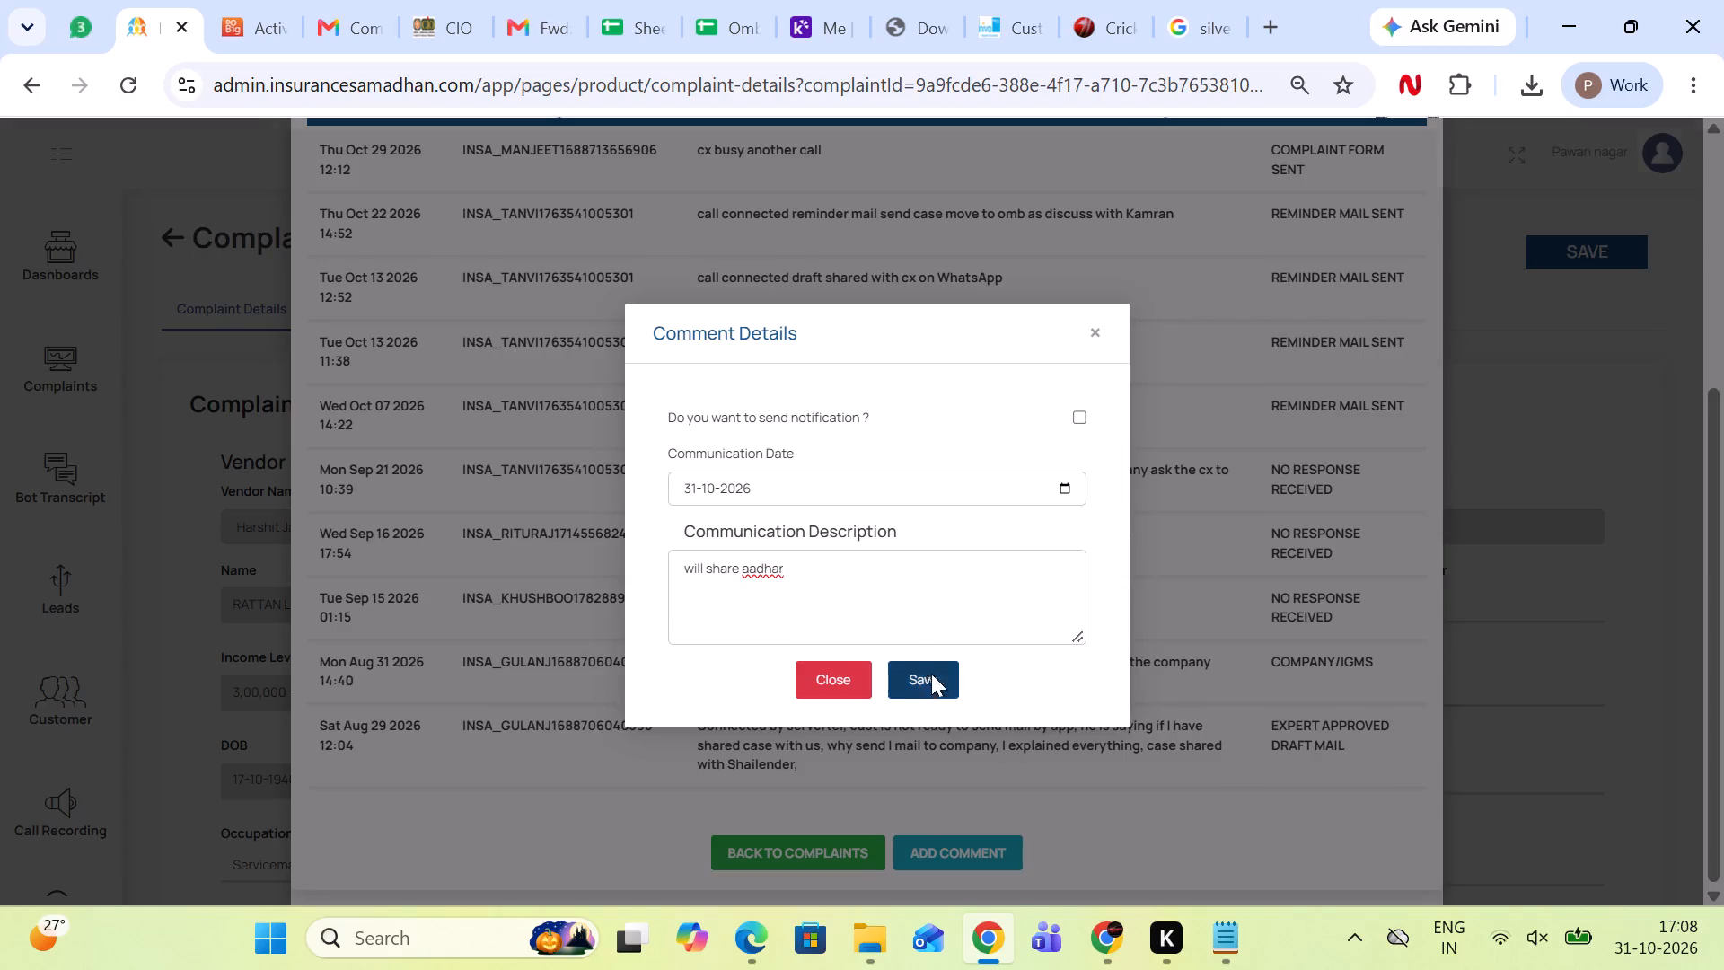
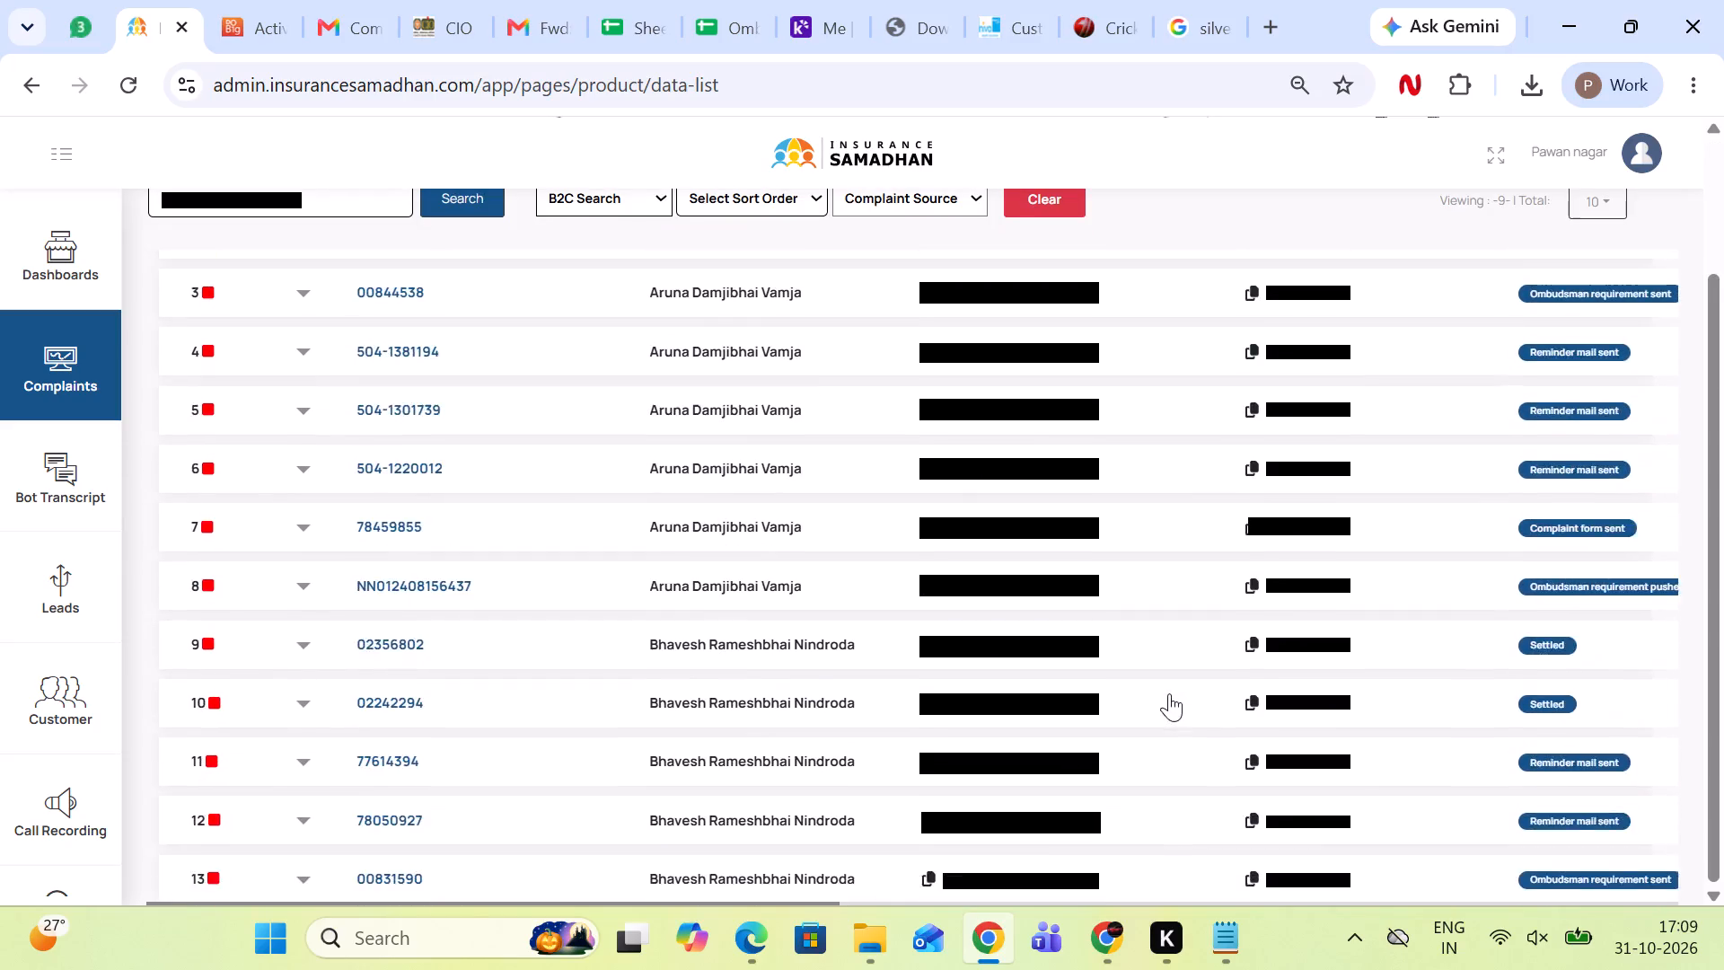
Copy the customer's phone number from the third complaint in the list and call it from the Smartflo dialer.
scroll(1169, 693, "up", 2)
left_click(1249, 467)
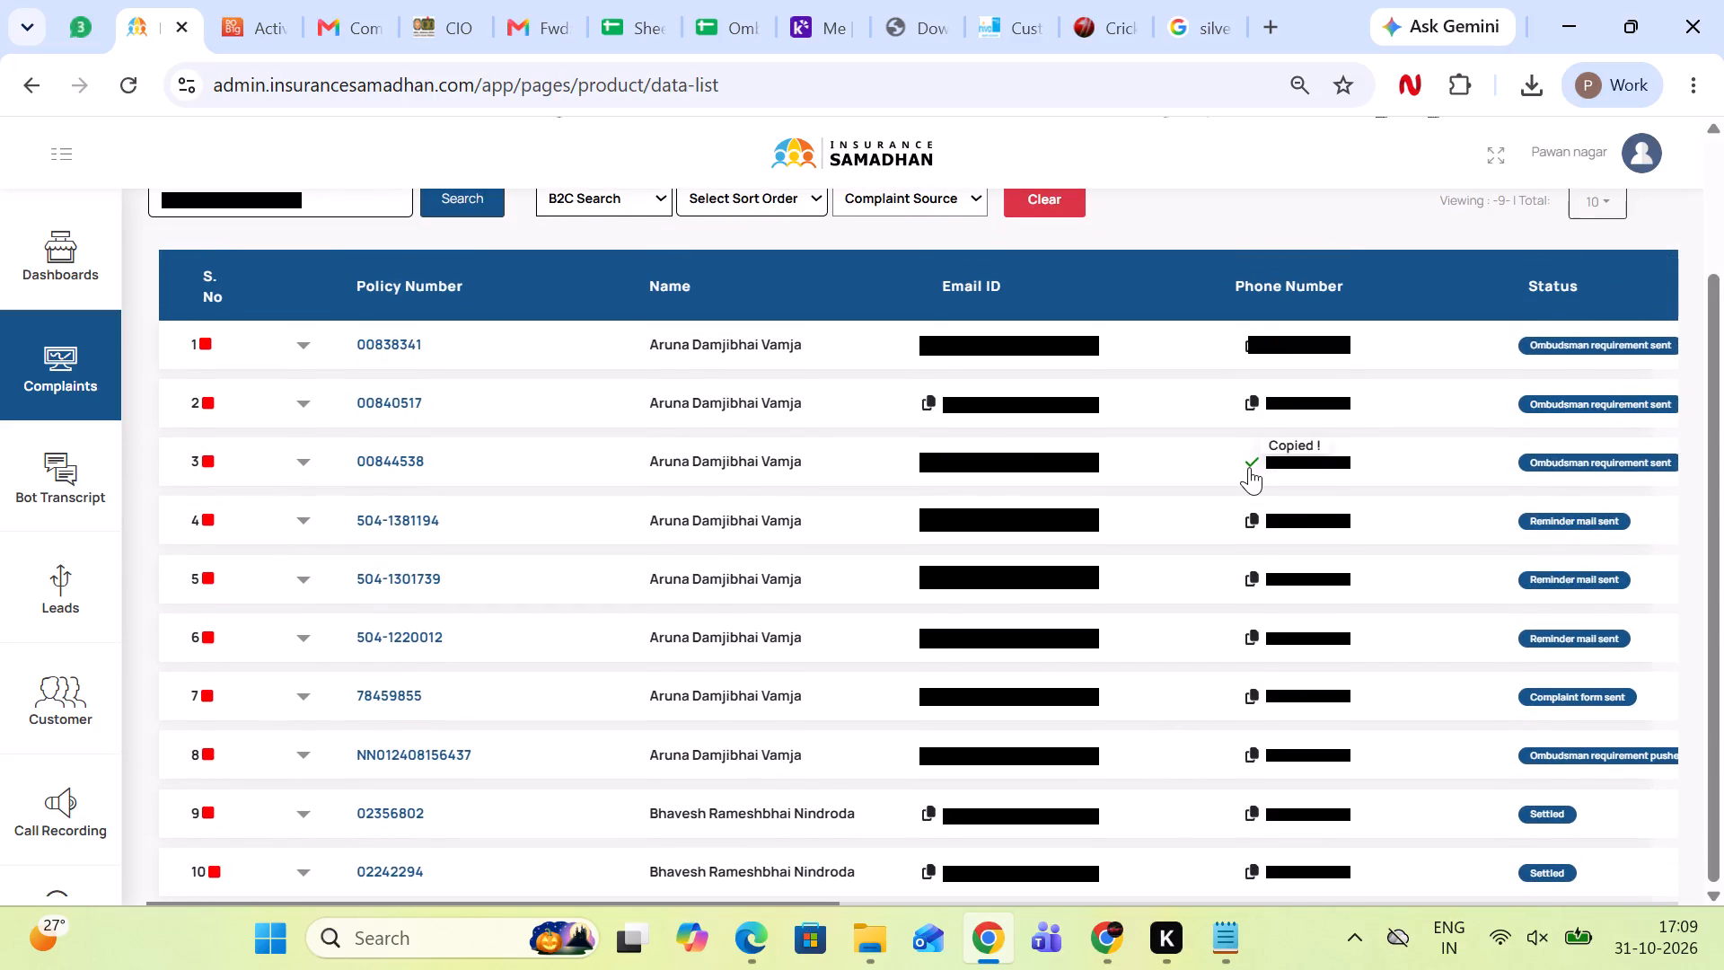
left_click(265, 0)
left_click(858, 234)
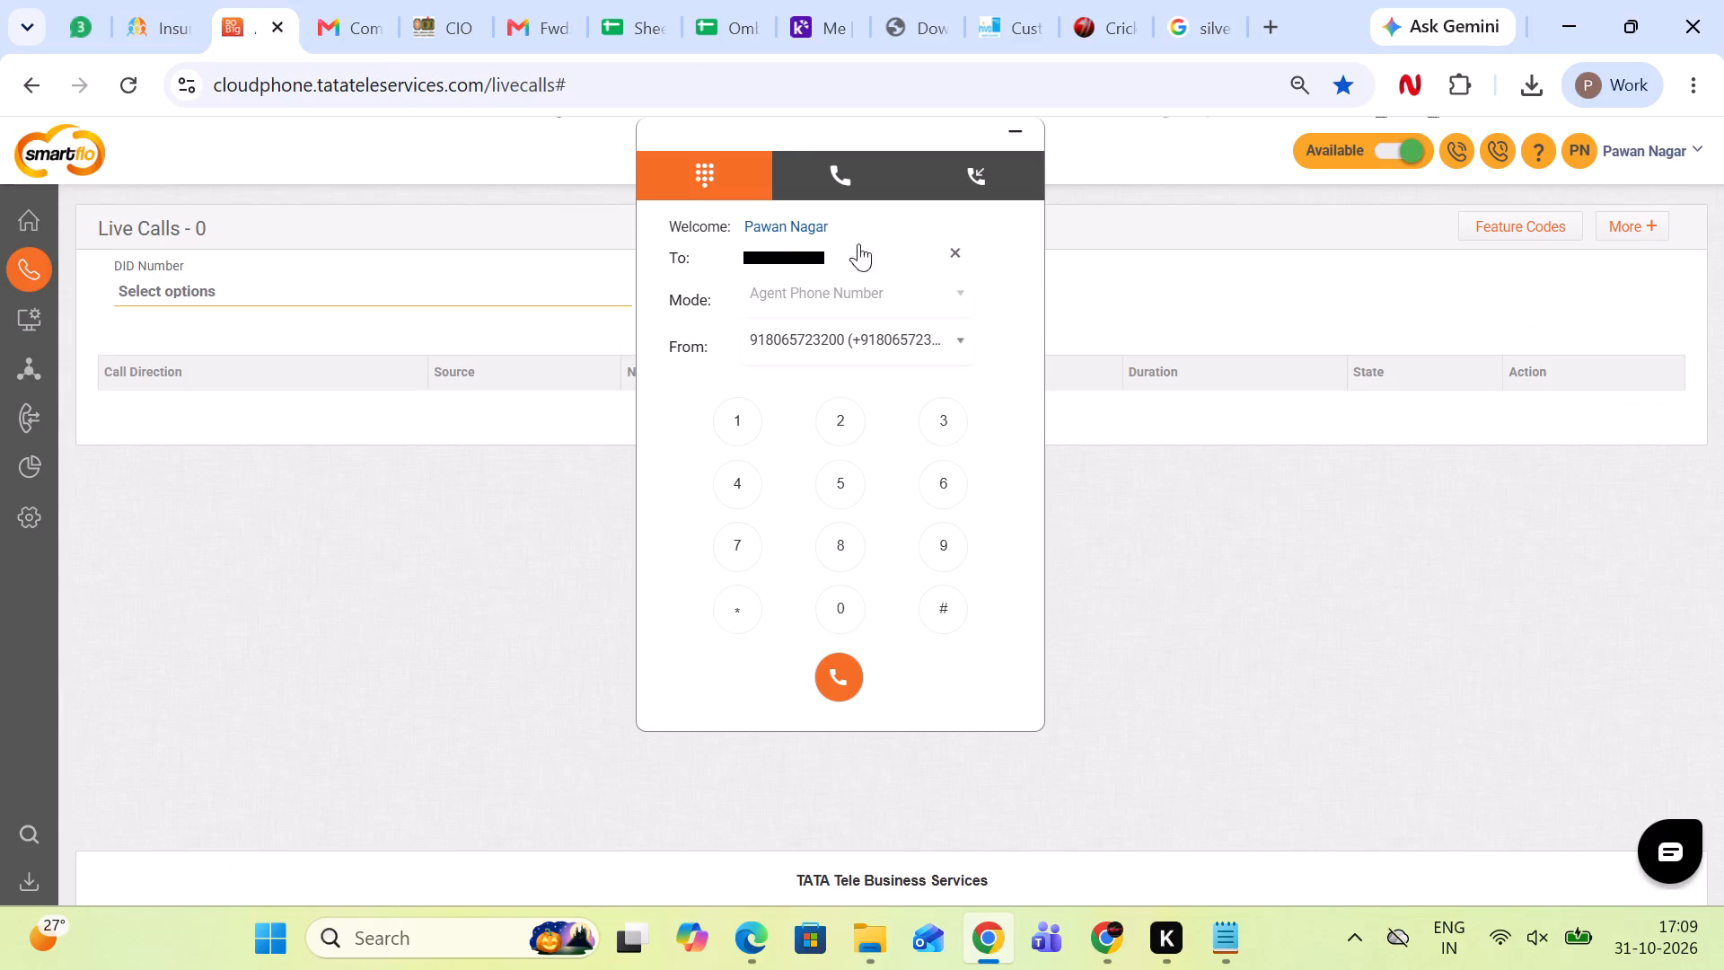
double_click(855, 255)
key("ctrl+v")
left_click(839, 667)
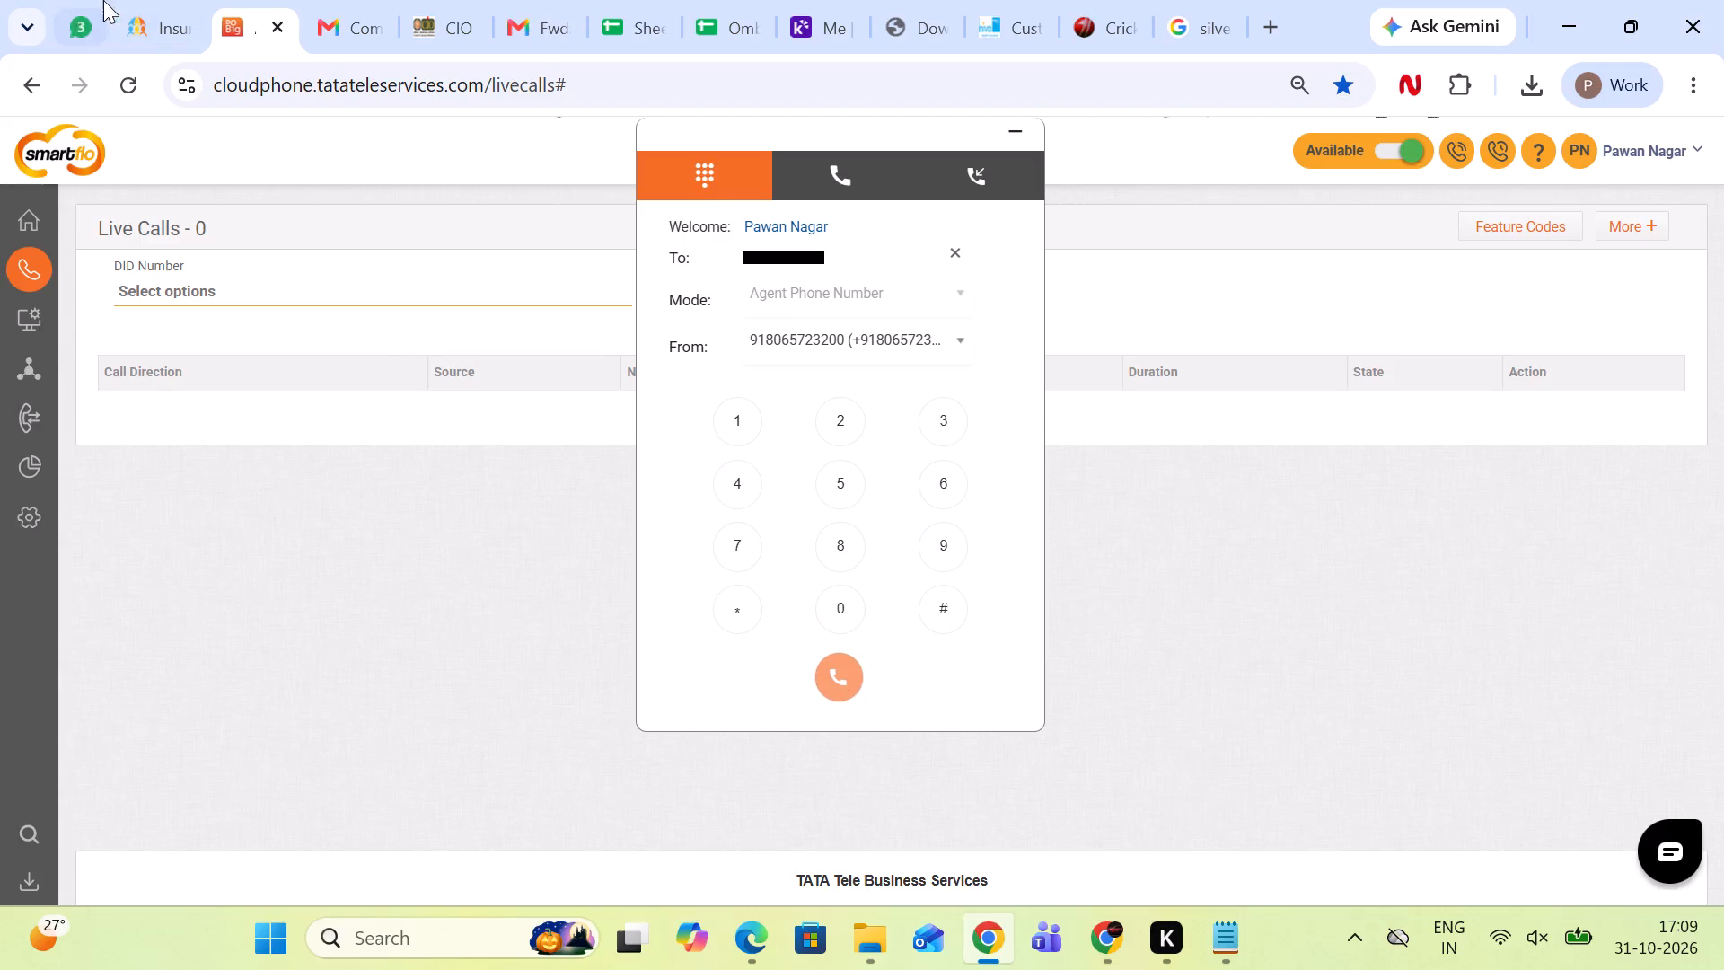
Return to the Insurance Samadhan complaints list and review the listed policies and their complaint statuses.
left_click(121, 0)
scroll(920, 512, "down", 2)
scroll(953, 514, "up", 2)
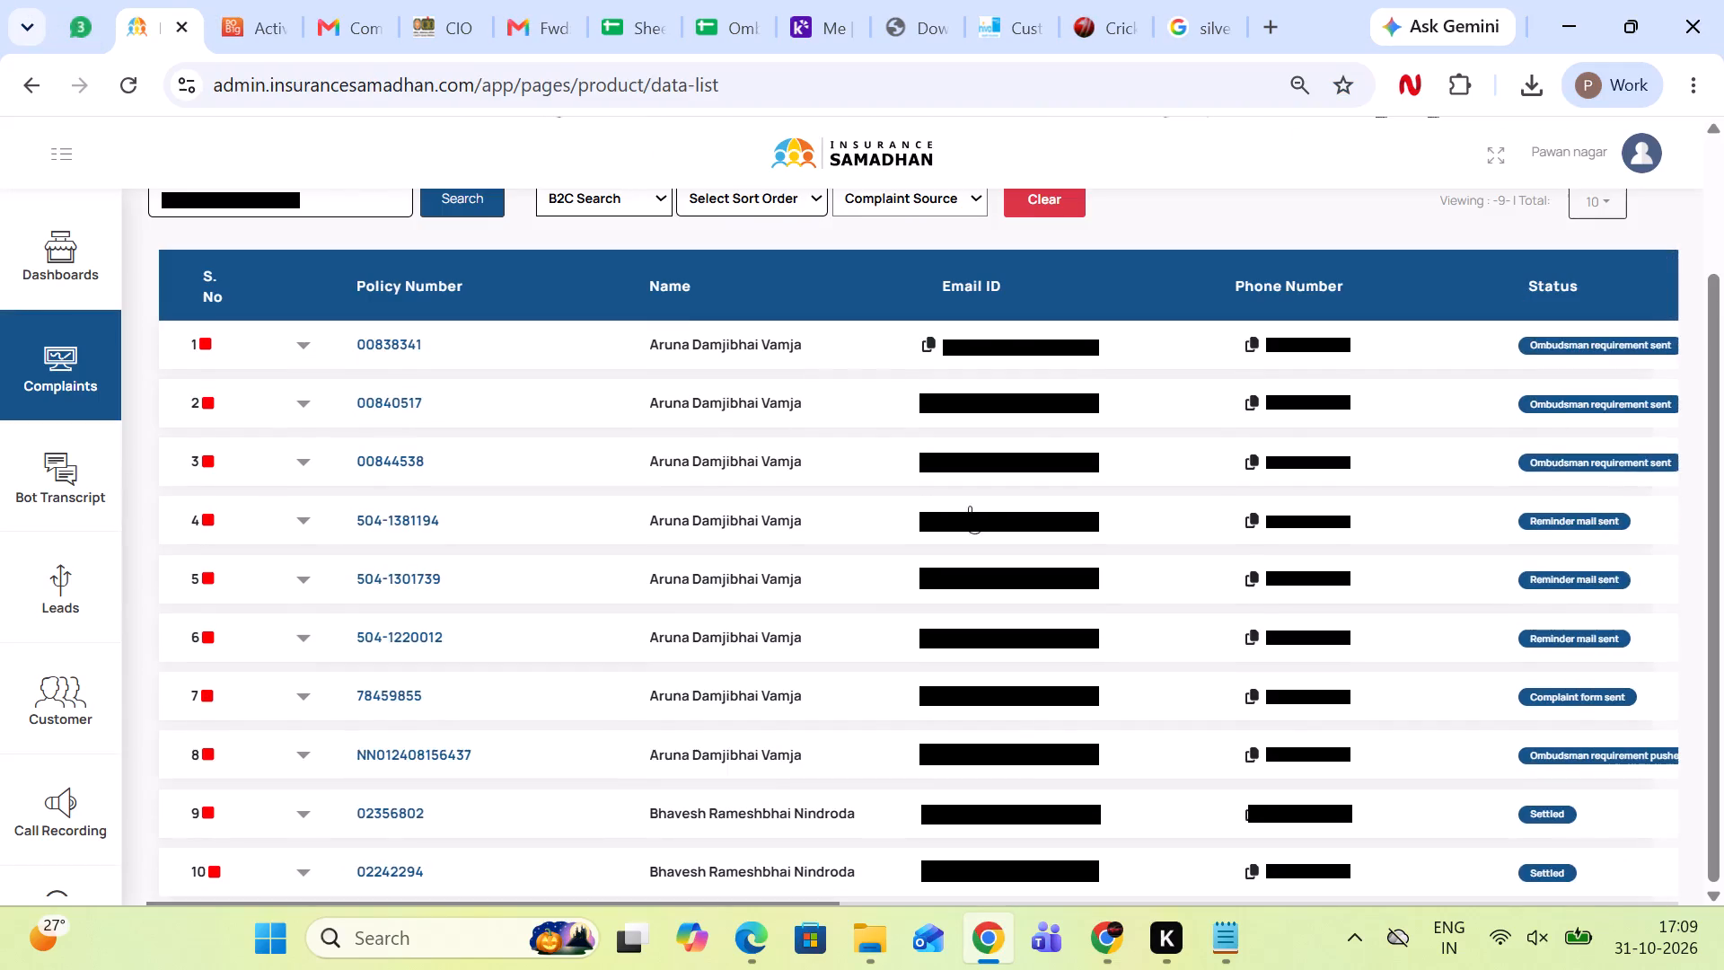
scroll(1018, 492, "down", 2)
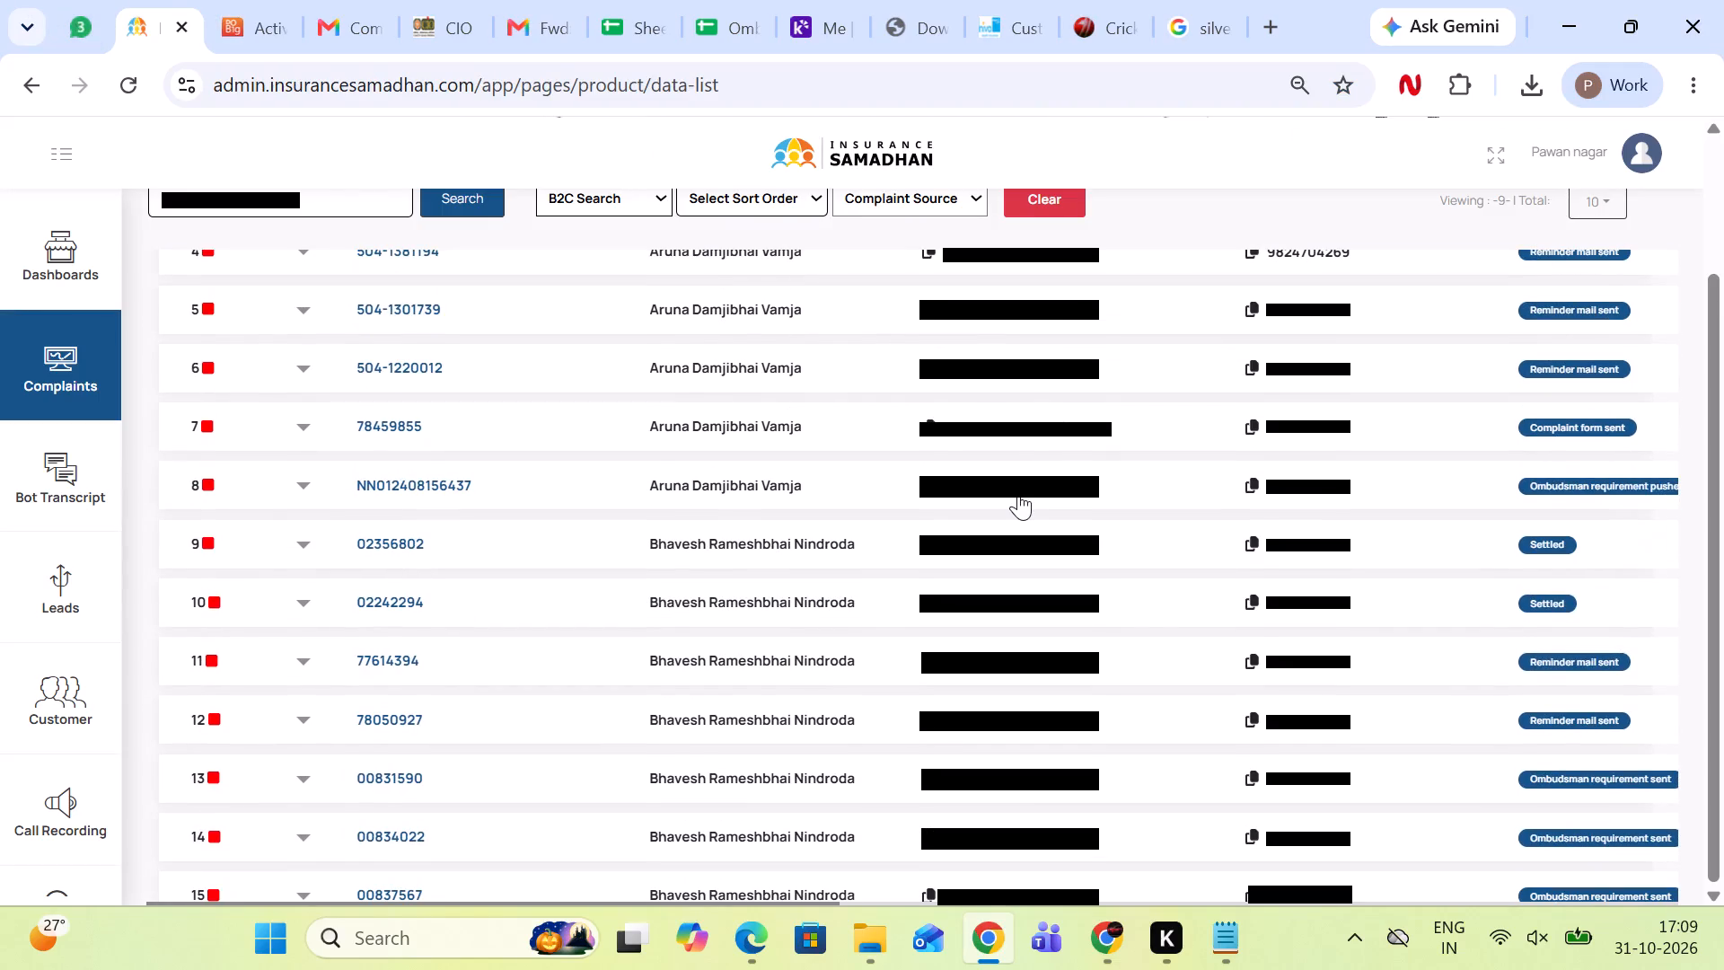
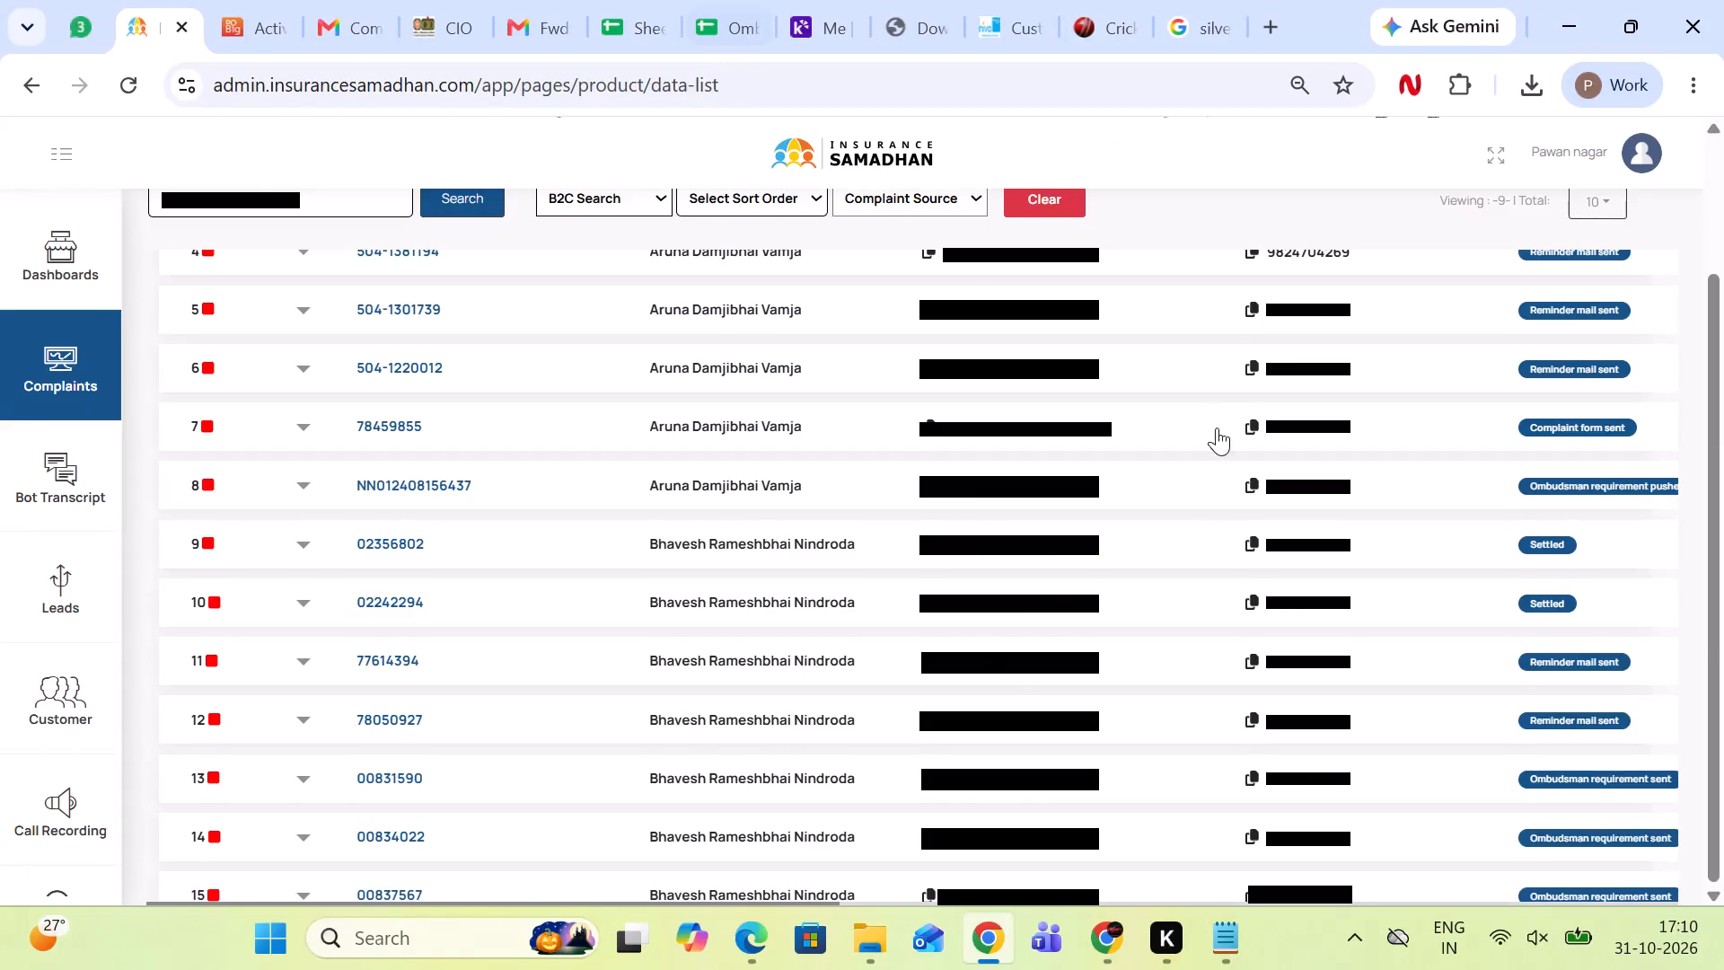
left_click(1223, 476)
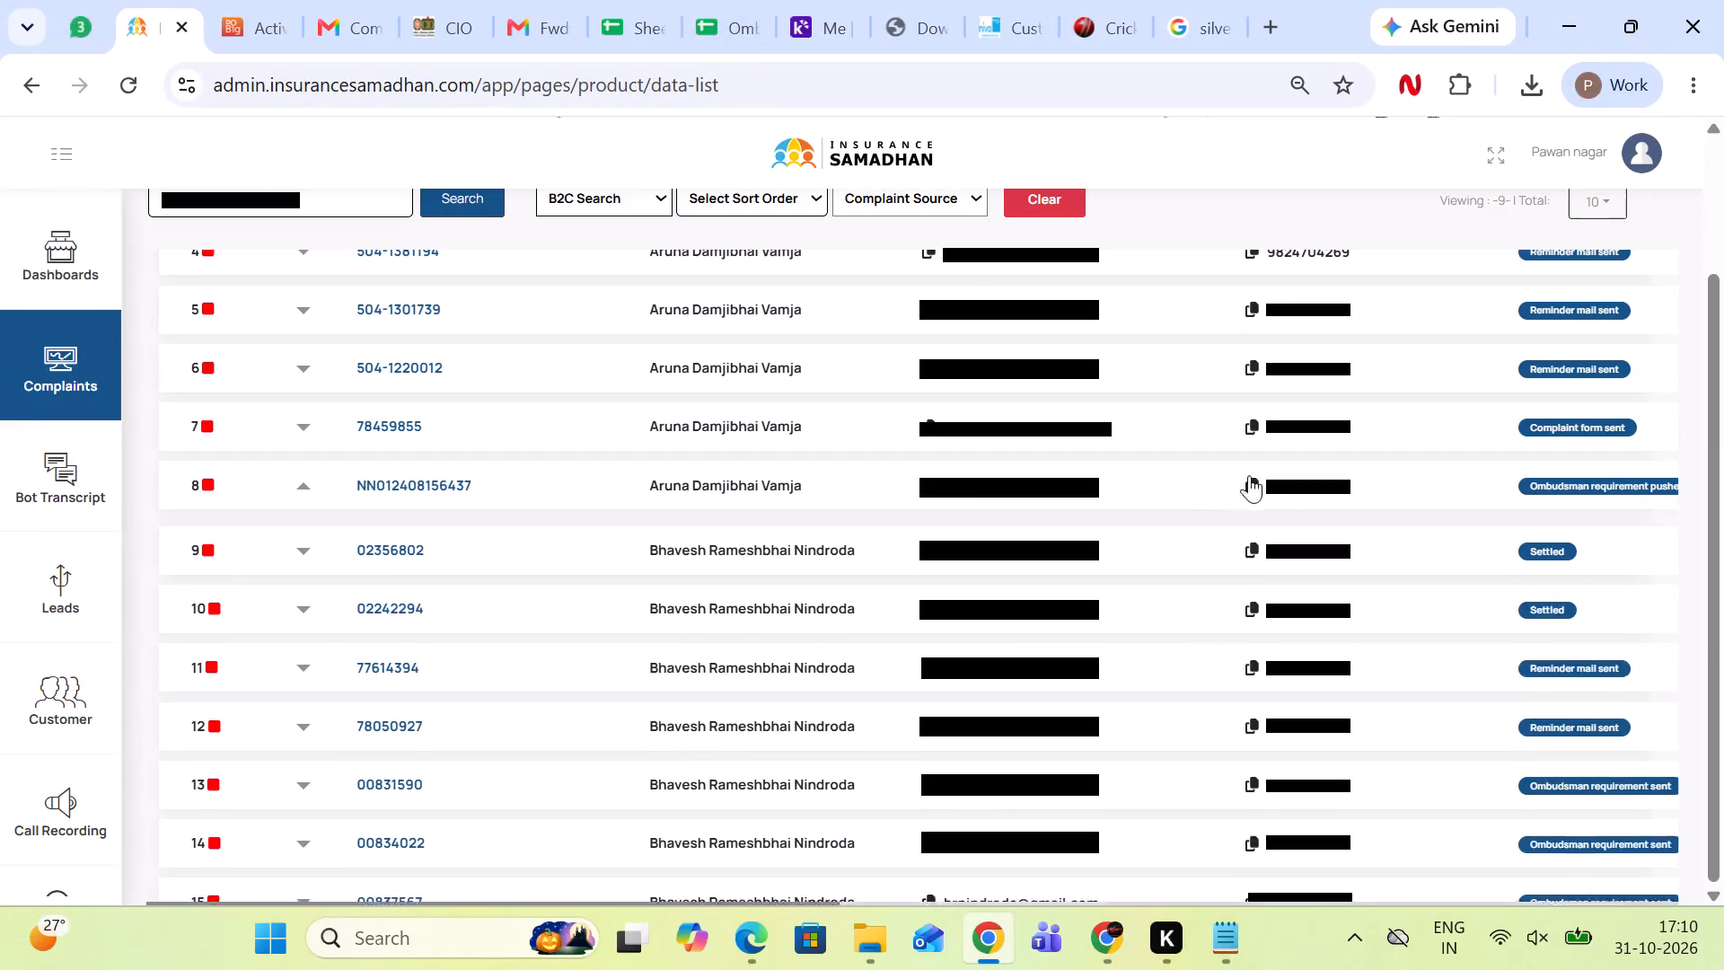
left_click(1263, 547)
scroll(1201, 567, "down", 2)
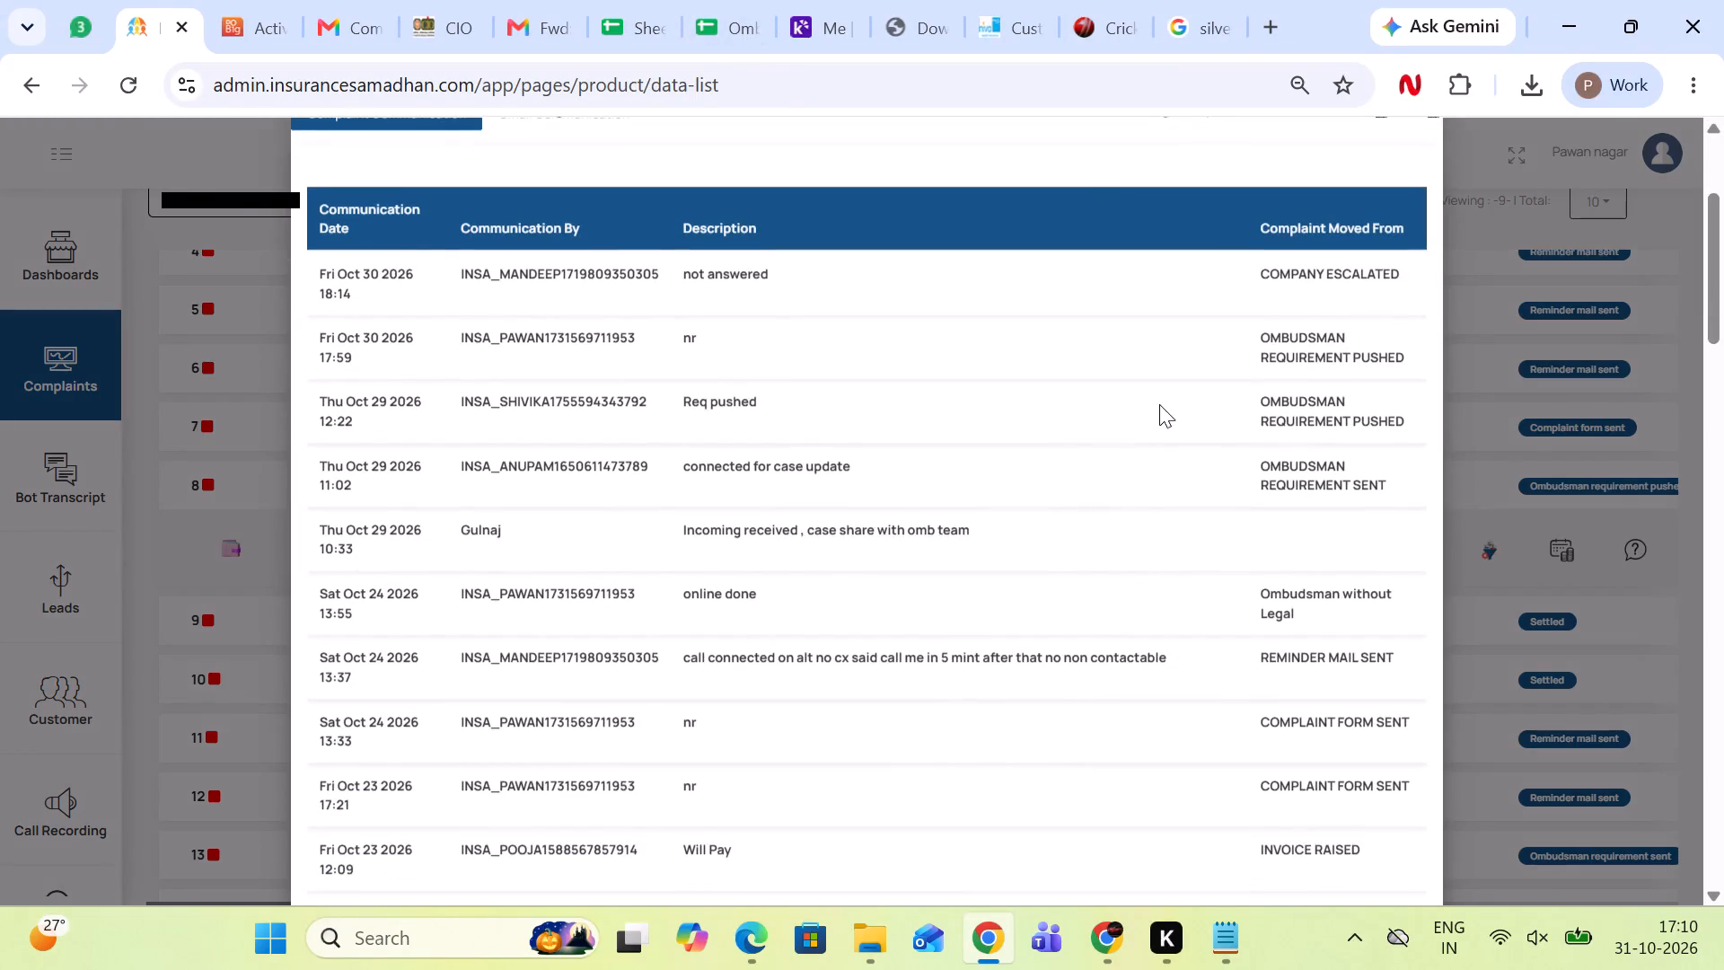
left_click(1609, 538)
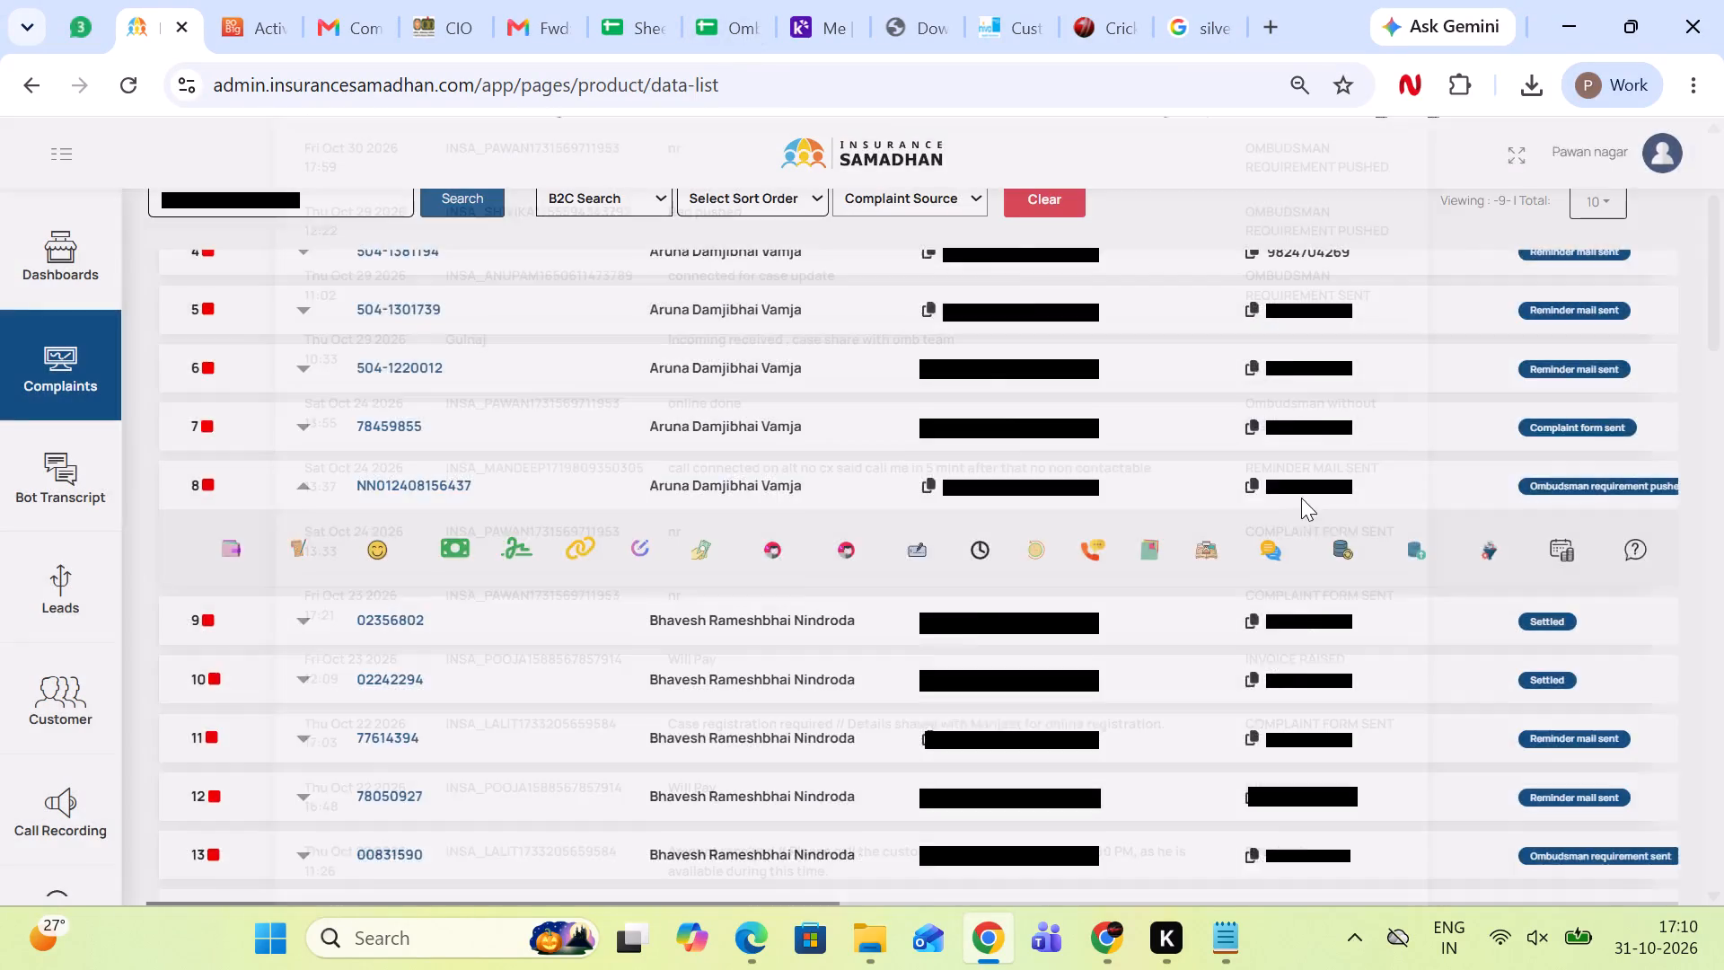
Look through the remaining policies in the complaints list and their complaint statuses.
scroll(1298, 503, "down", 8)
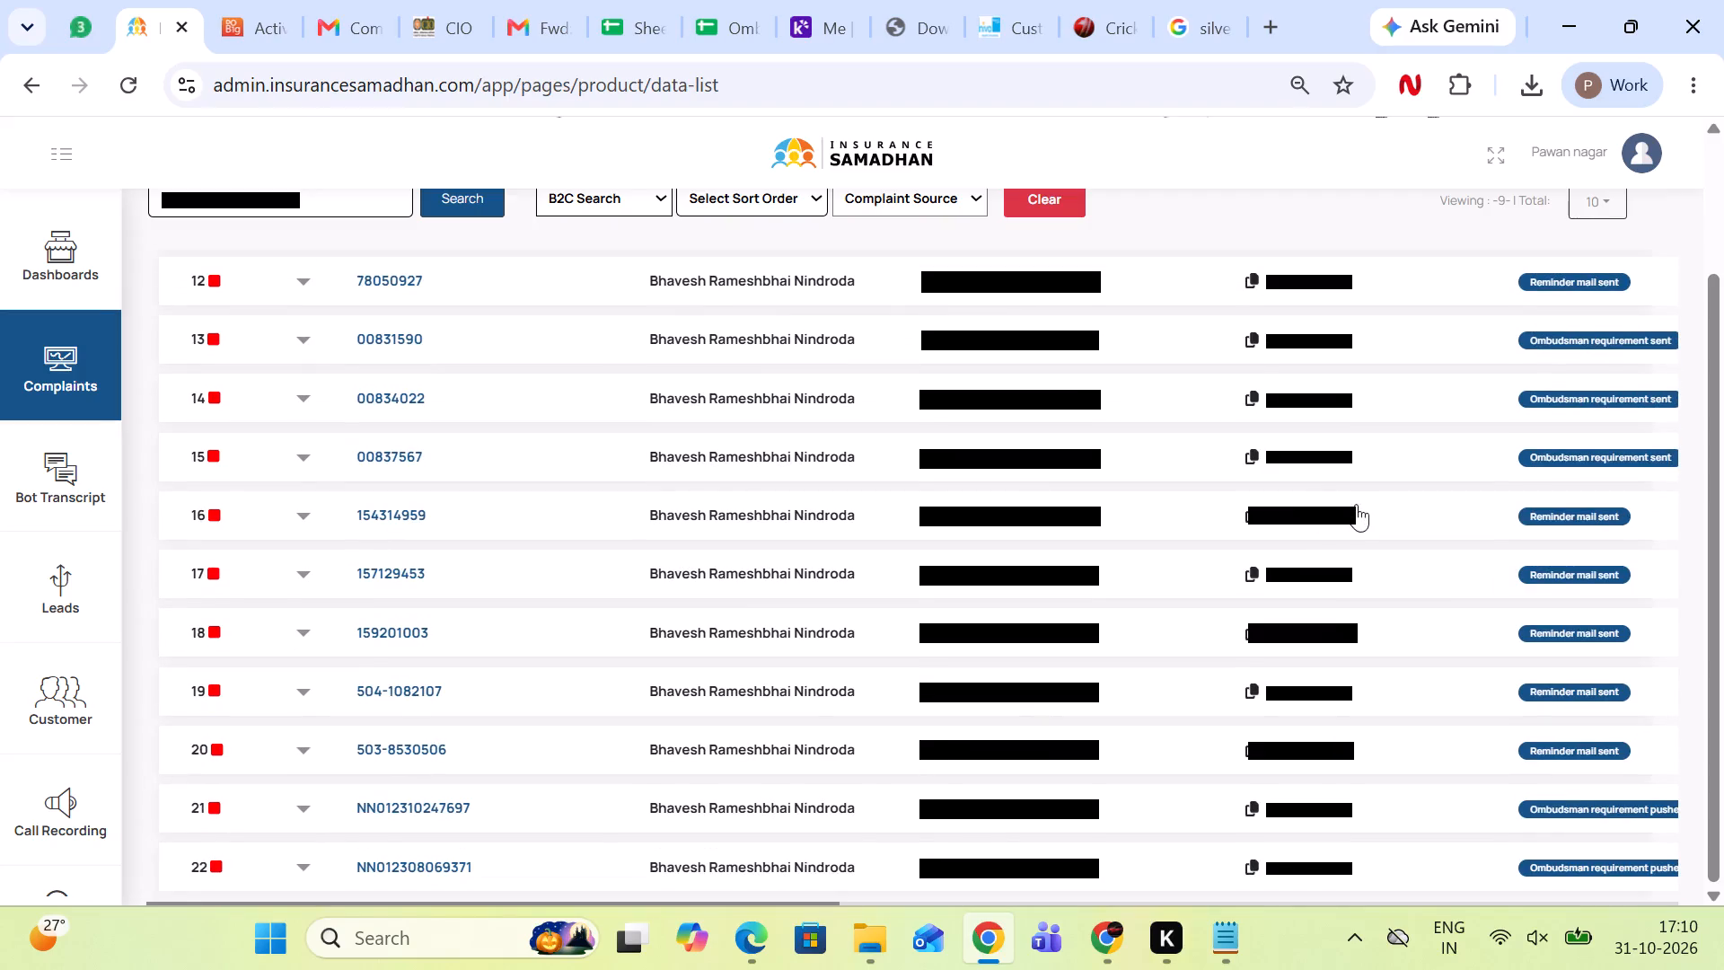
Examine the policies in rows 7 to 22 of the complaints list and compare their complaint statuses.
scroll(1352, 494, "up", 2)
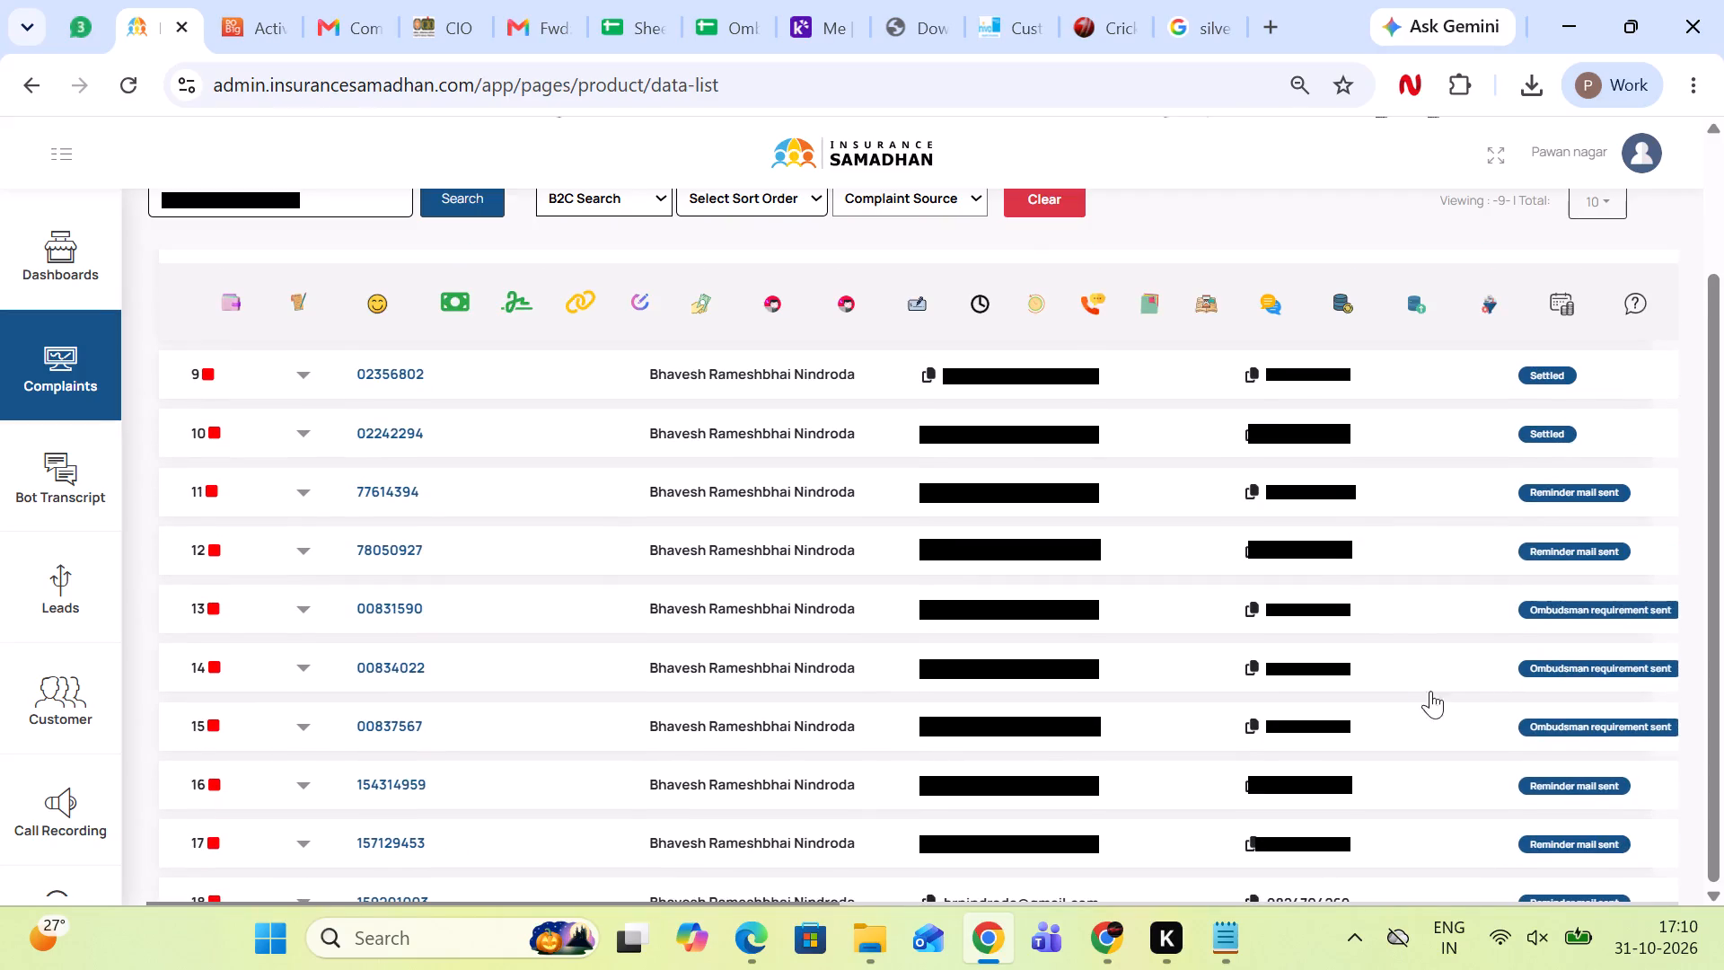
scroll(1450, 706, "down", 2)
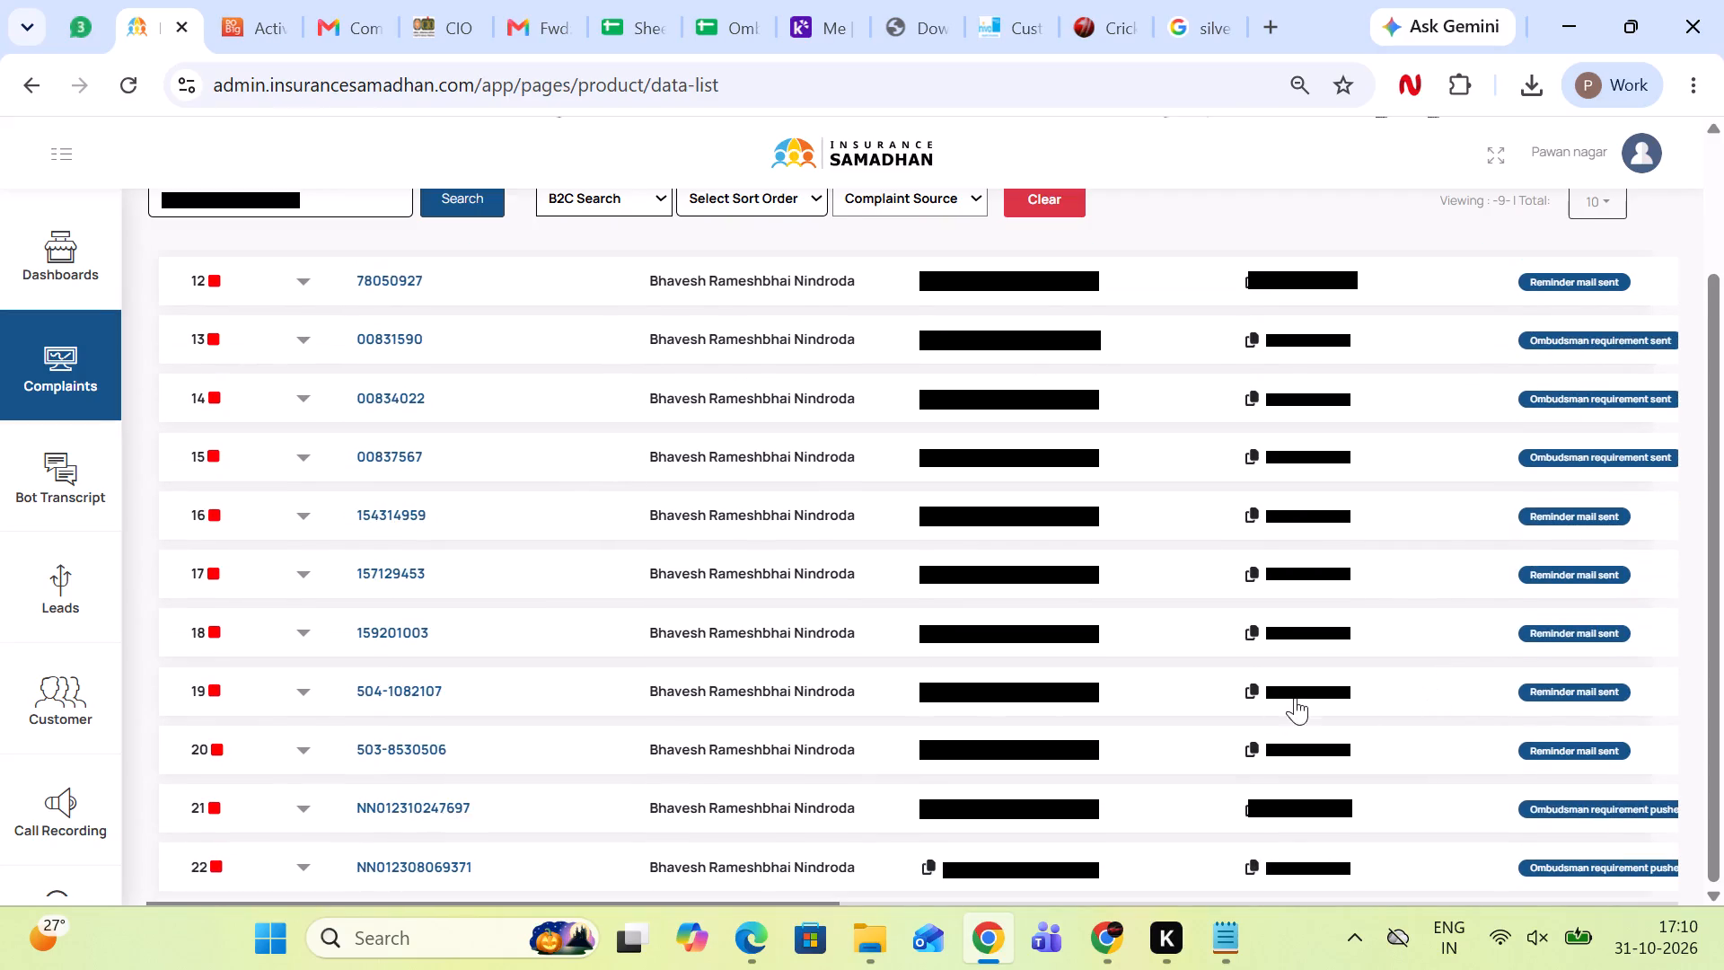
scroll(1313, 680, "down", 4)
scroll(1263, 628, "up", 2)
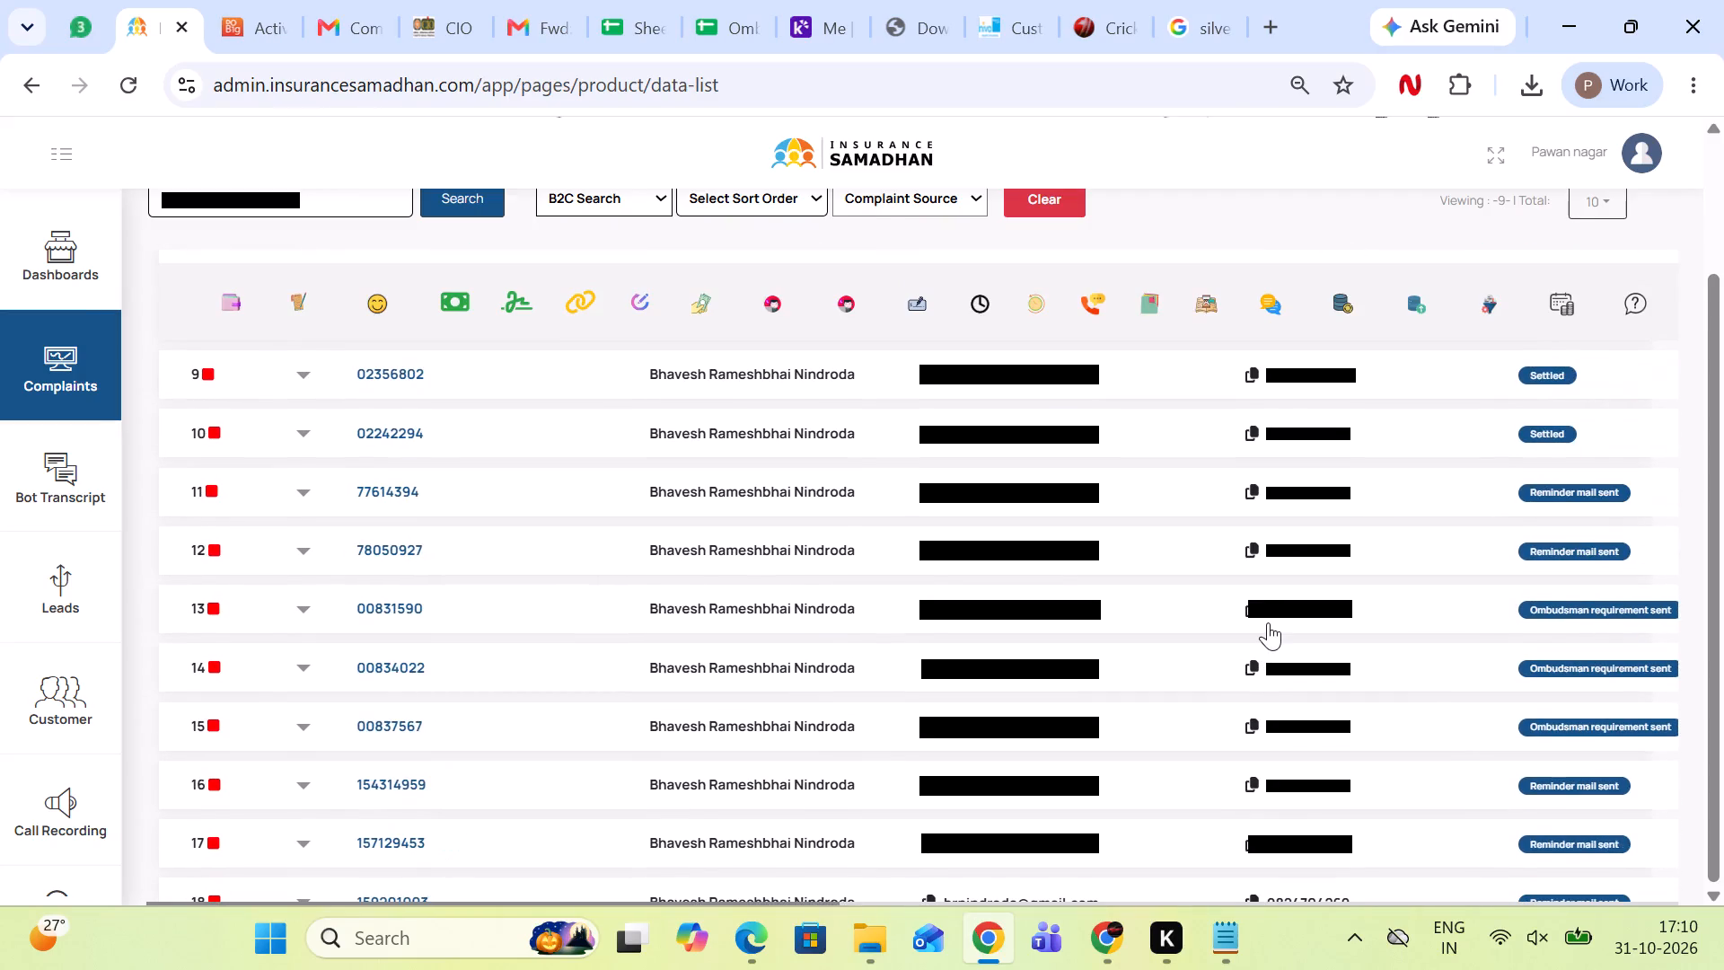
scroll(1299, 659, "down", 8)
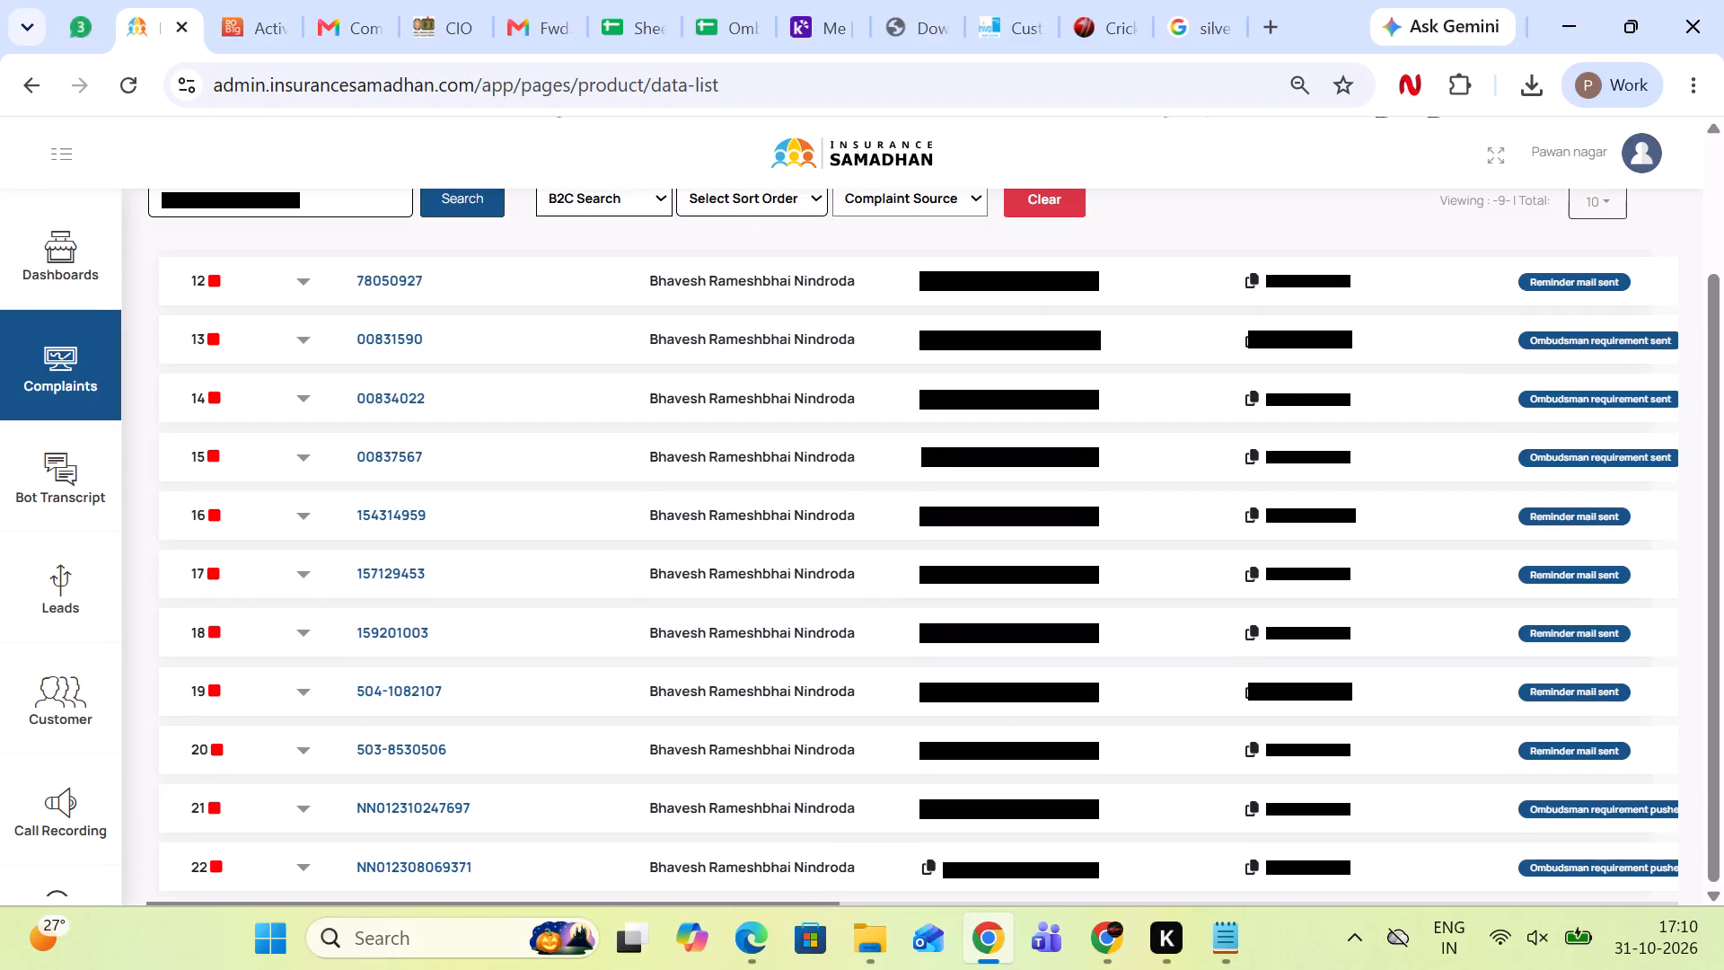
scroll(1310, 657, "up", 6)
scroll(1297, 663, "down", 1)
scroll(1297, 664, "up", 1)
scroll(1297, 664, "down", 3)
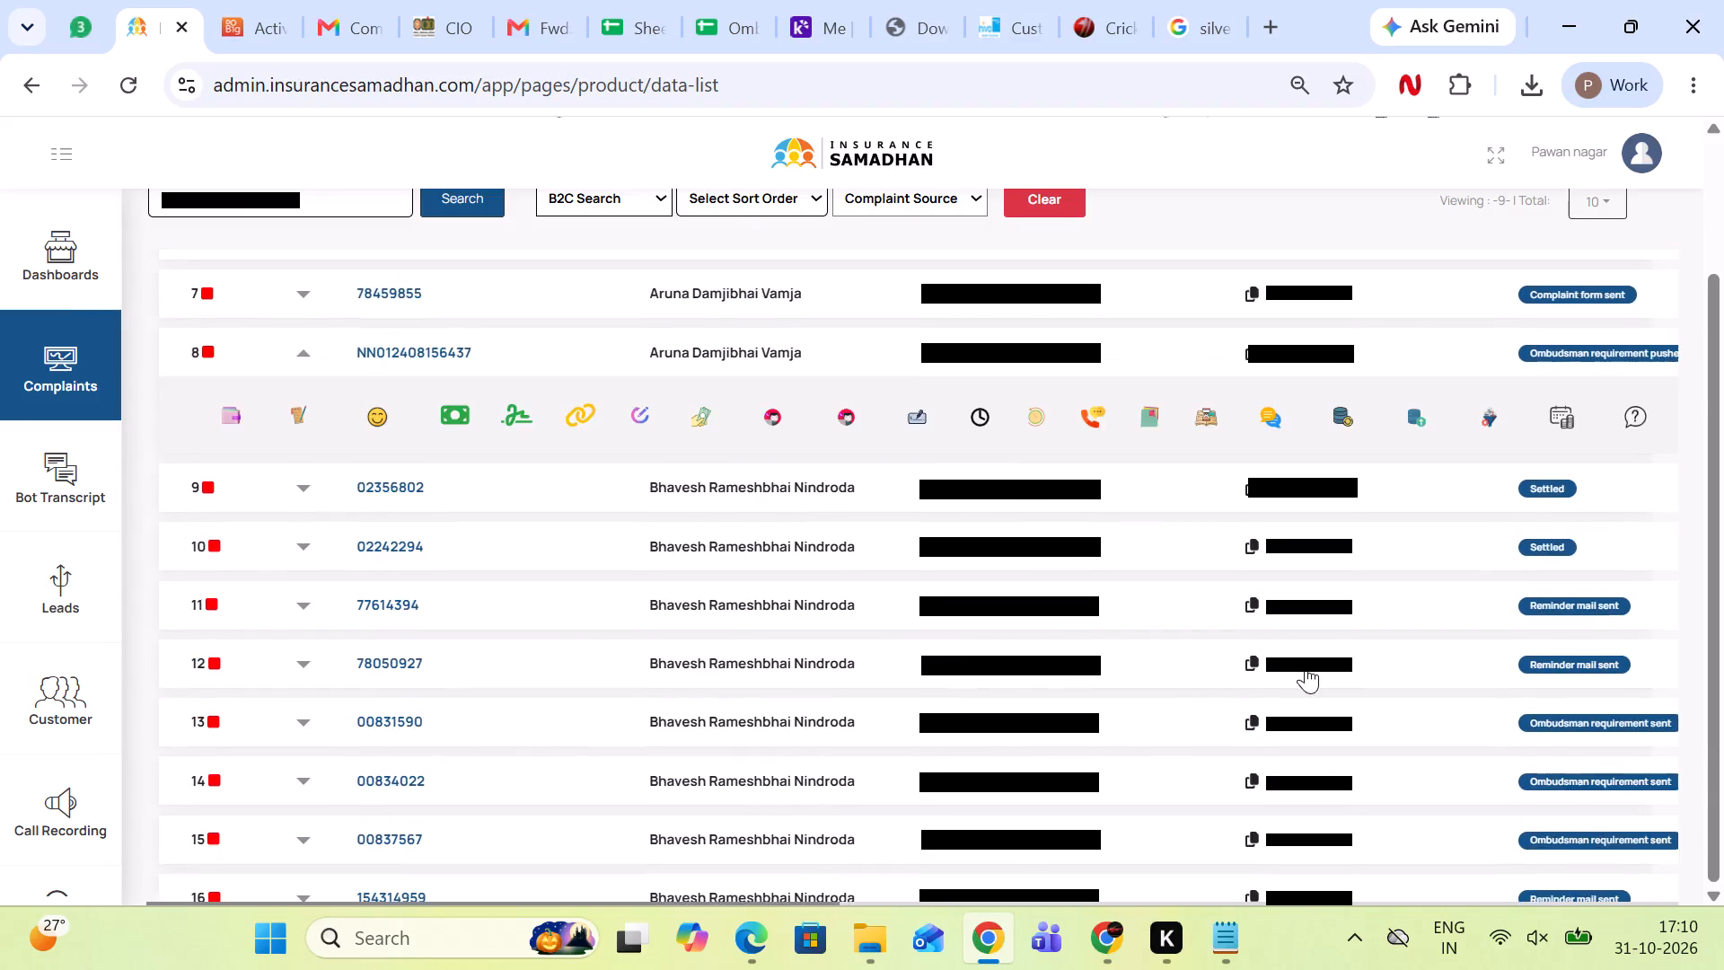
scroll(1311, 666, "down", 11)
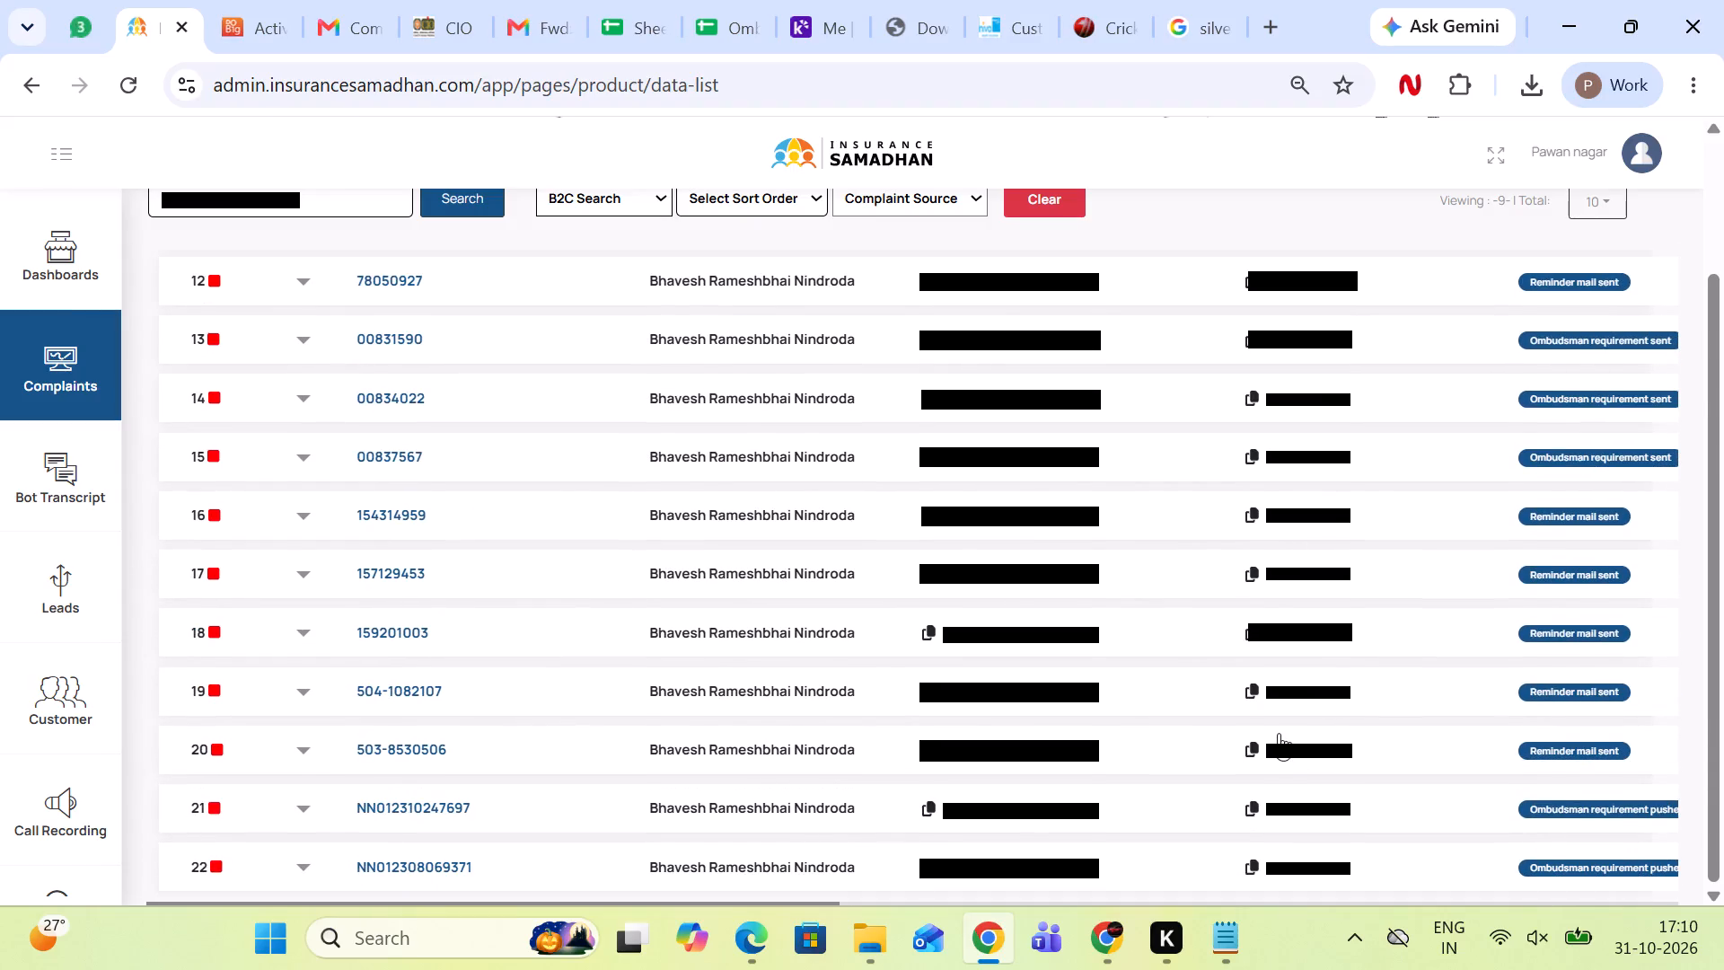
scroll(1279, 733, "up", 2)
scroll(1279, 733, "down", 6)
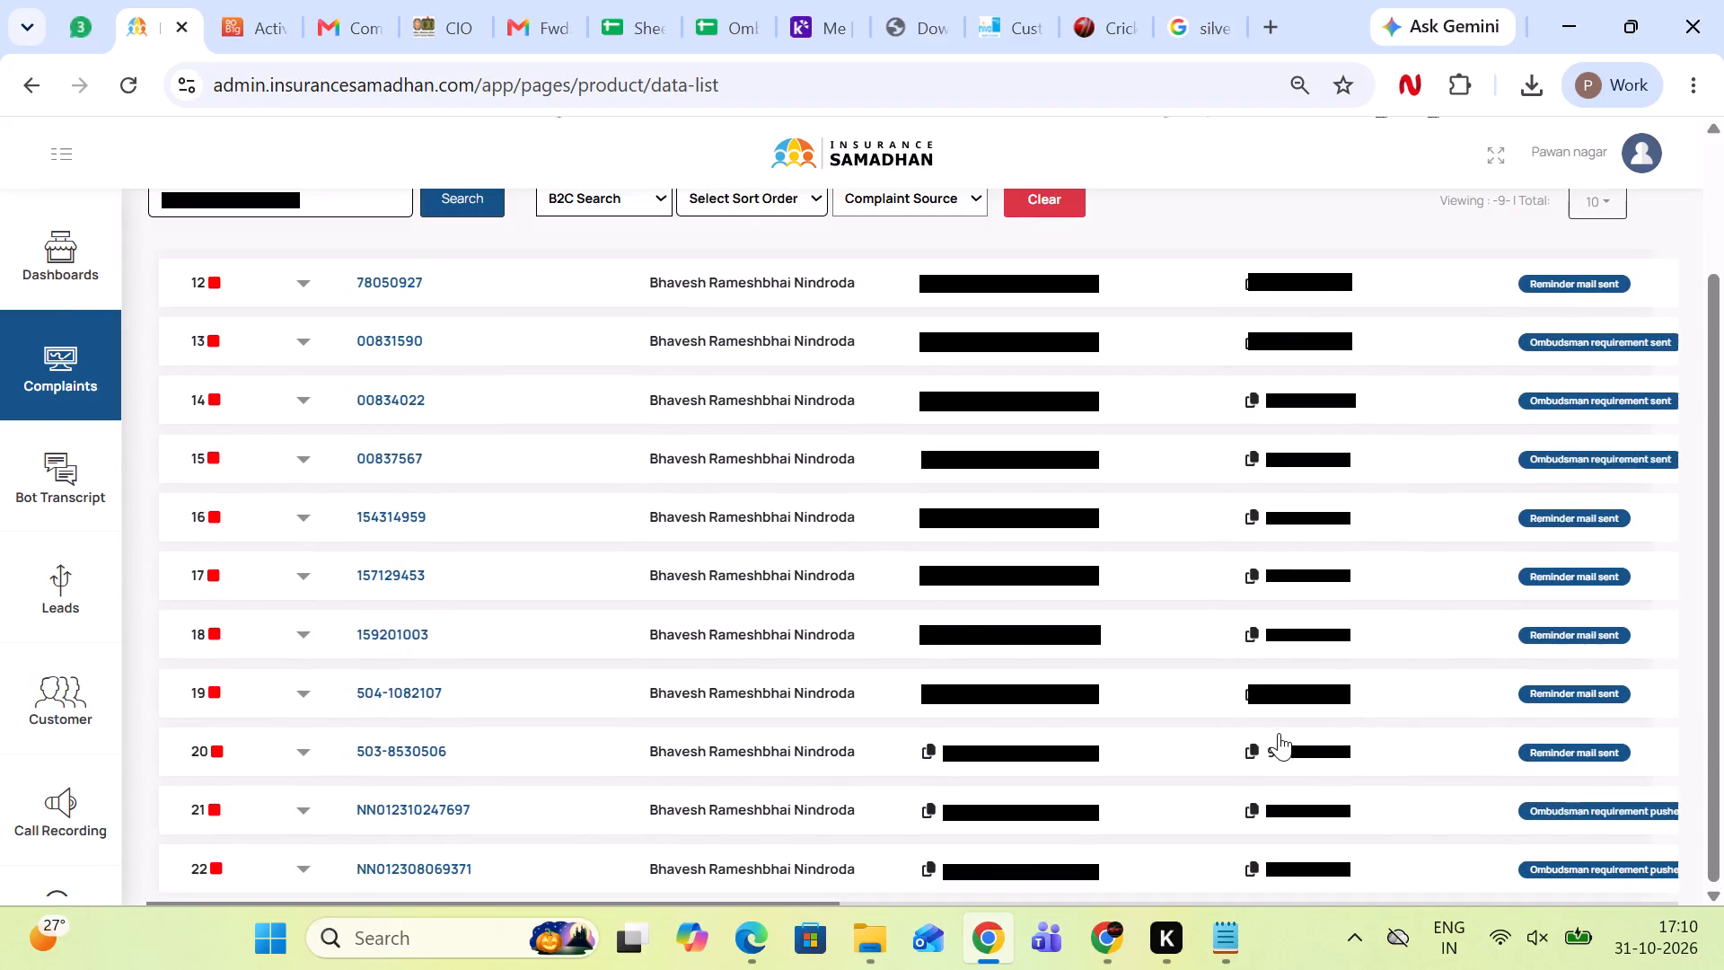
scroll(1279, 733, "left", 6)
scroll(1279, 733, "right", 3)
scroll(1279, 733, "up", 2)
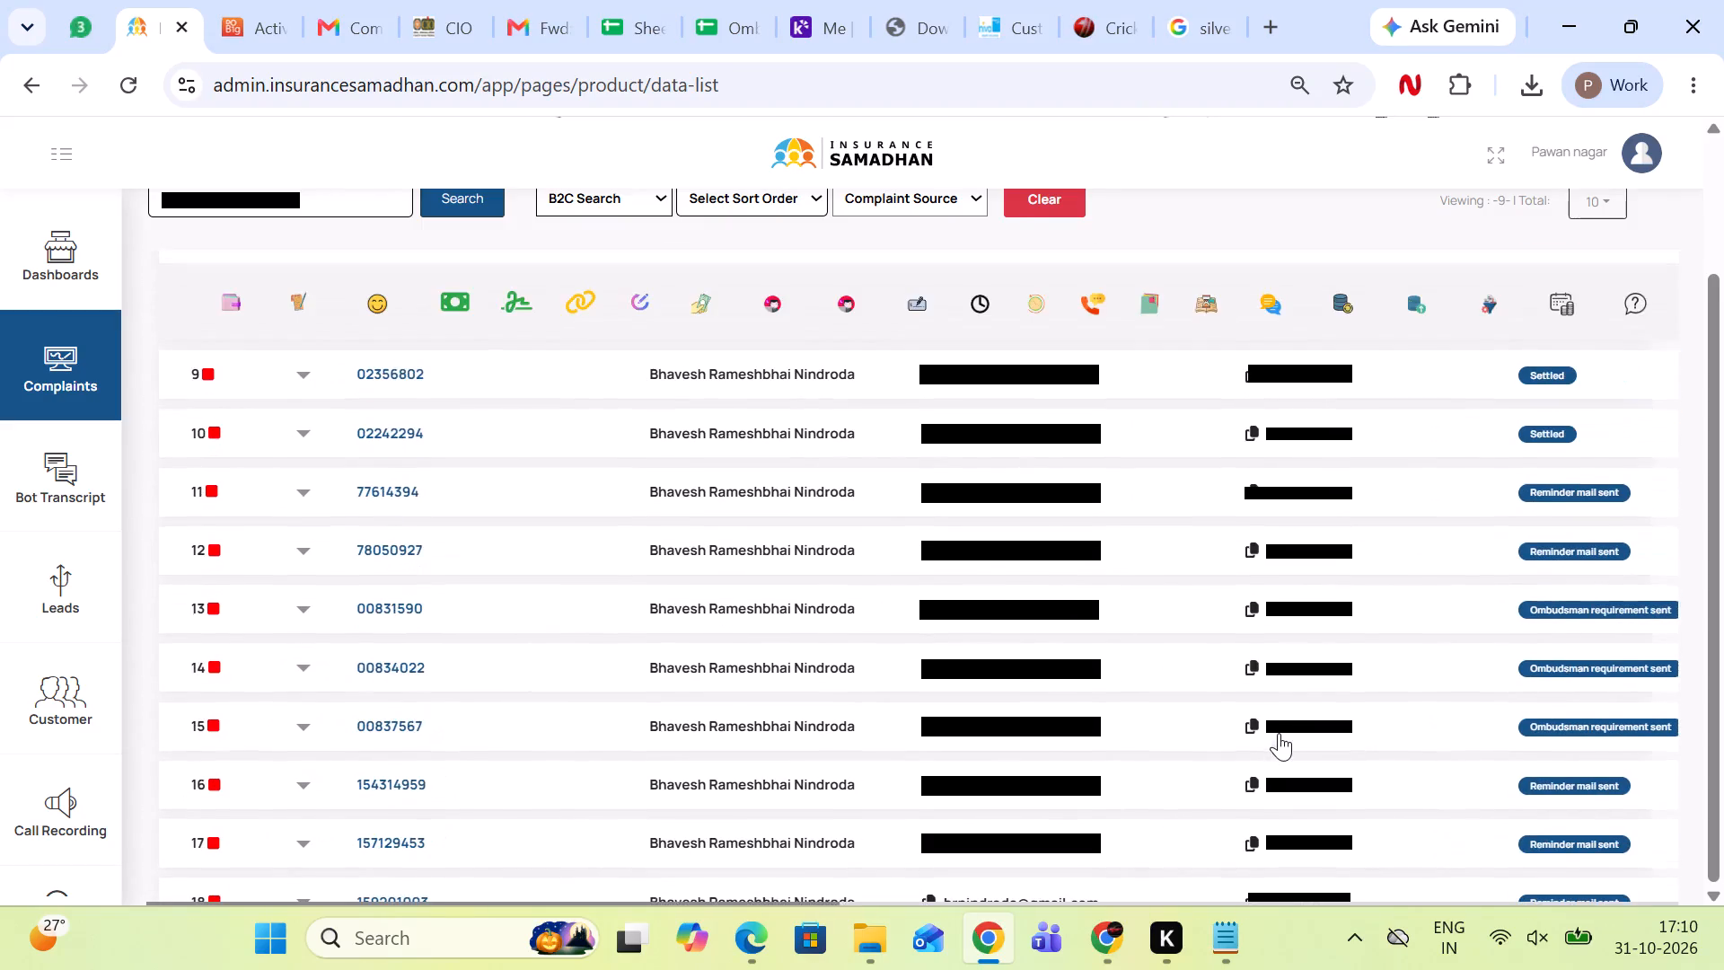